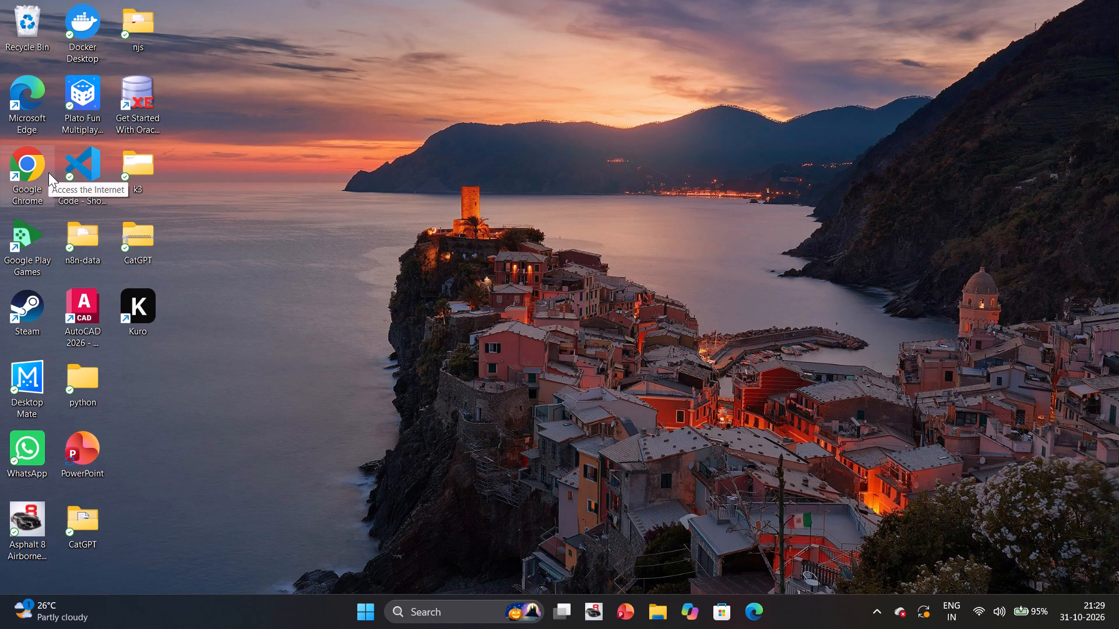
Bring up the available actions for the PowerPoint shortcut on the desktop.
right_click(89, 453)
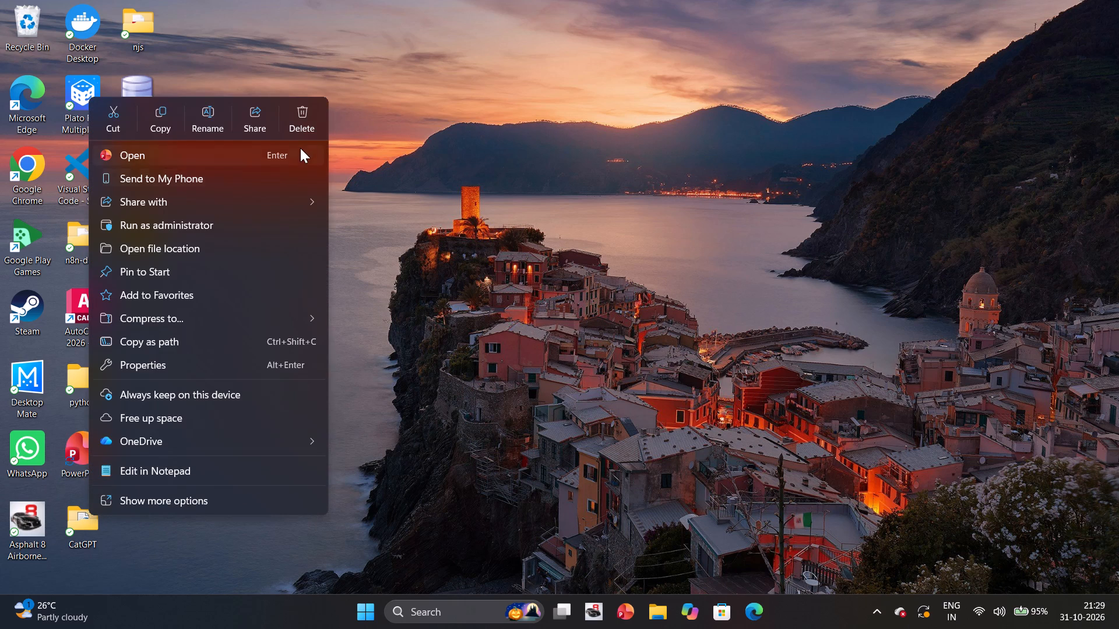
Open PowerPoint from its desktop shortcut.
click(300, 148)
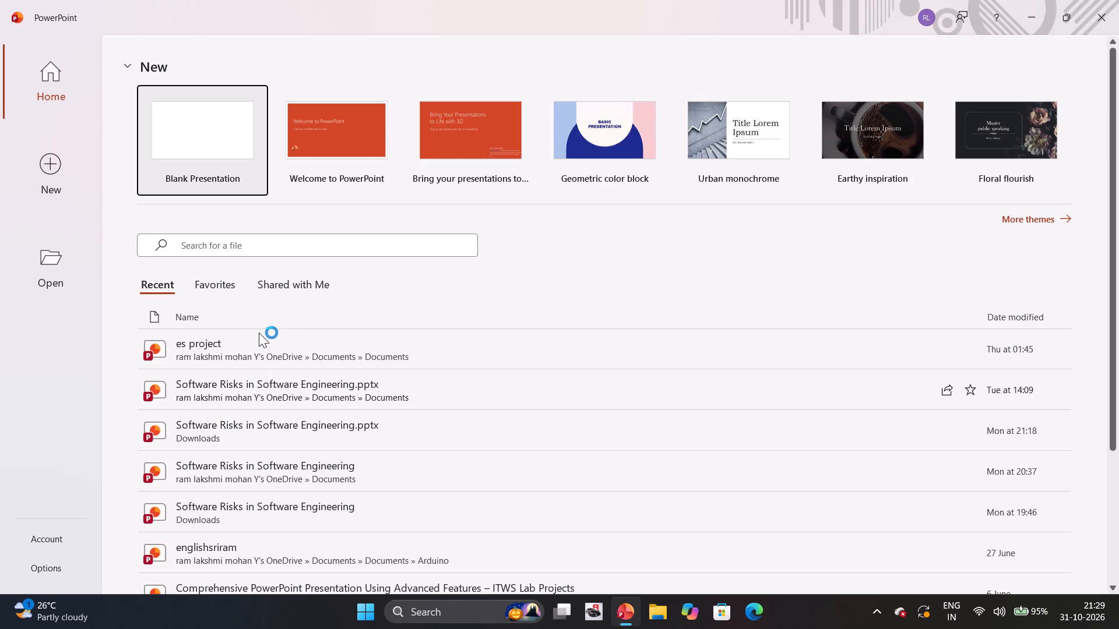
scroll(263, 324, up, 5)
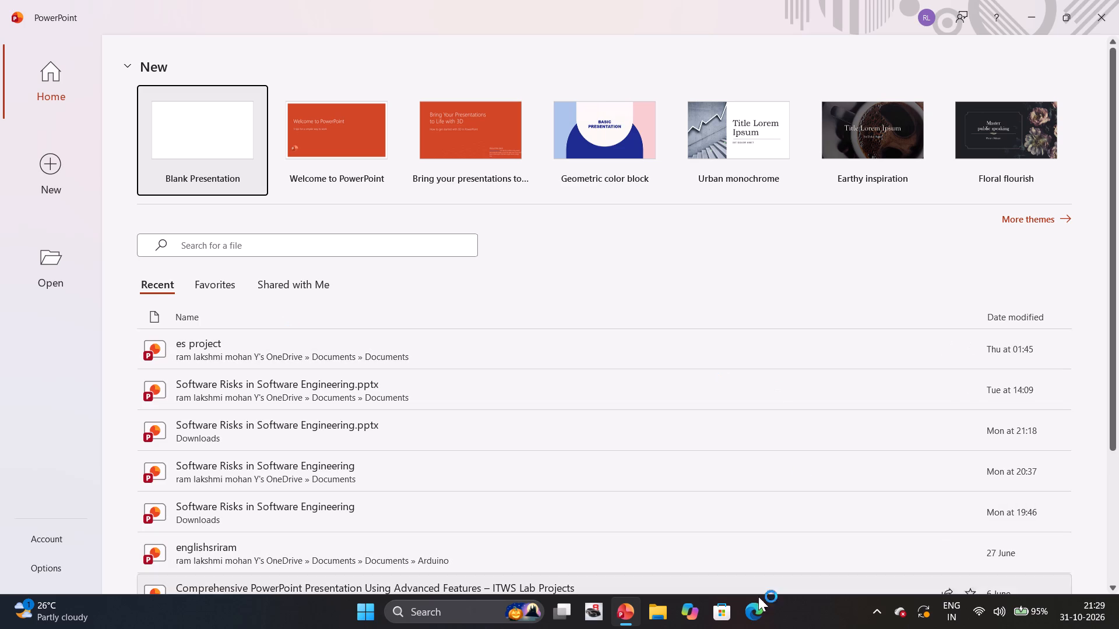
Close PowerPoint and return to the desktop.
click(1118, 0)
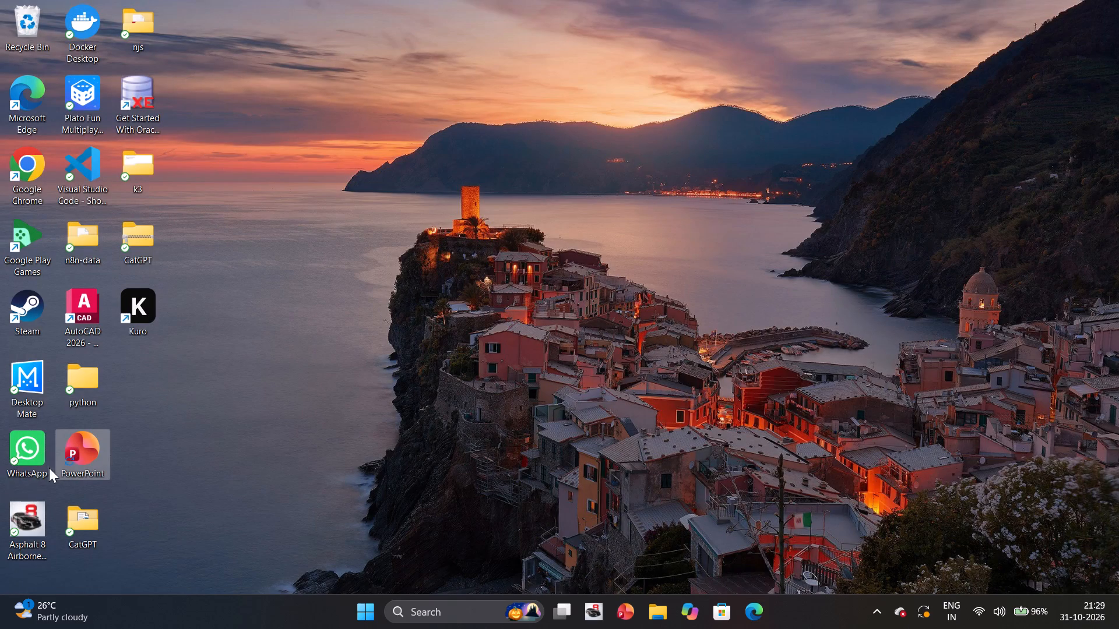
Open WhatsApp from its desktop shortcut.
right_click(26, 450)
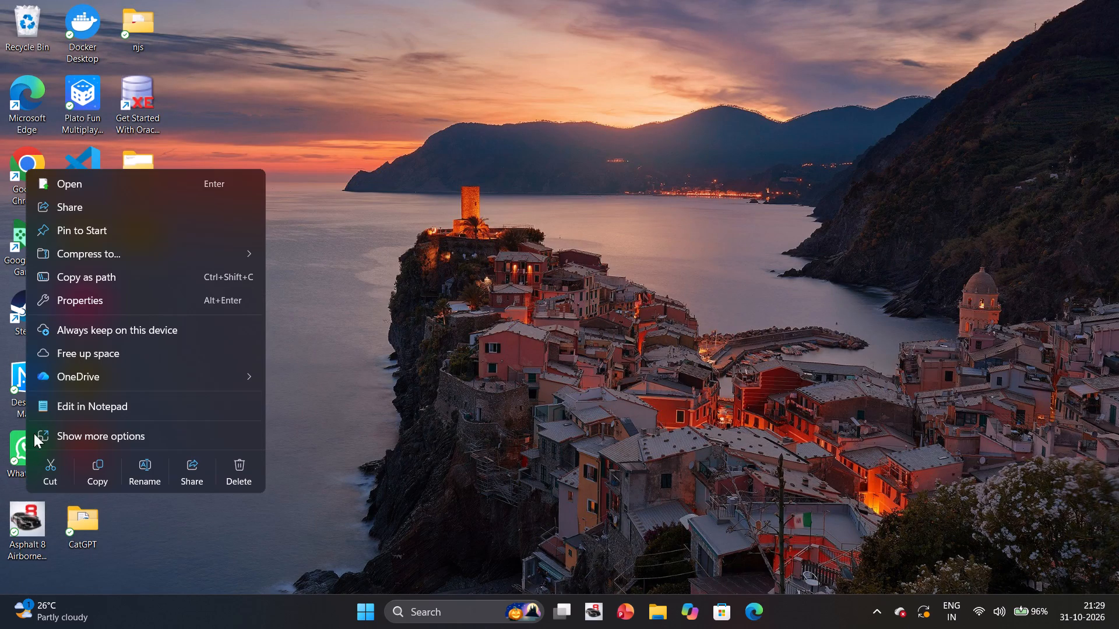
click(76, 179)
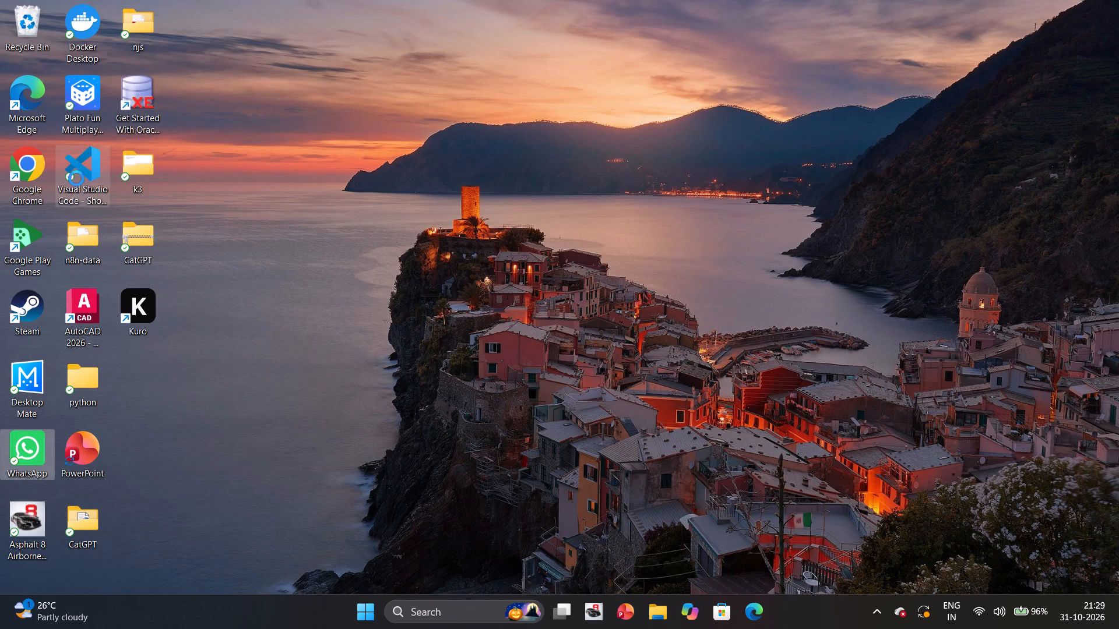
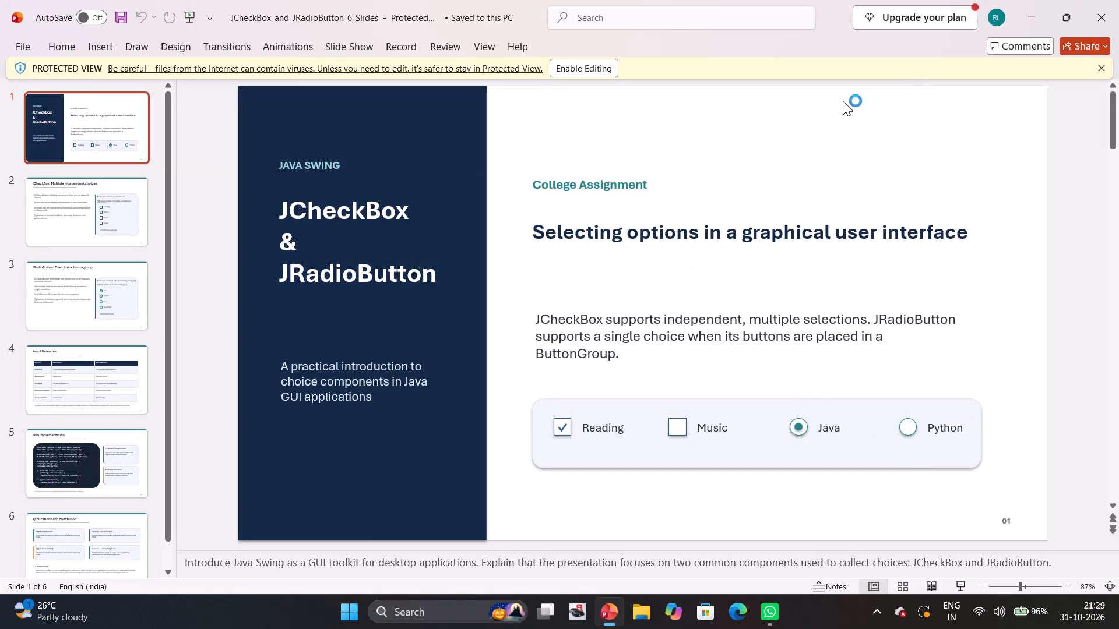
Enable editing of the protected JCheckBox and JRadioButton presentation.
click(595, 70)
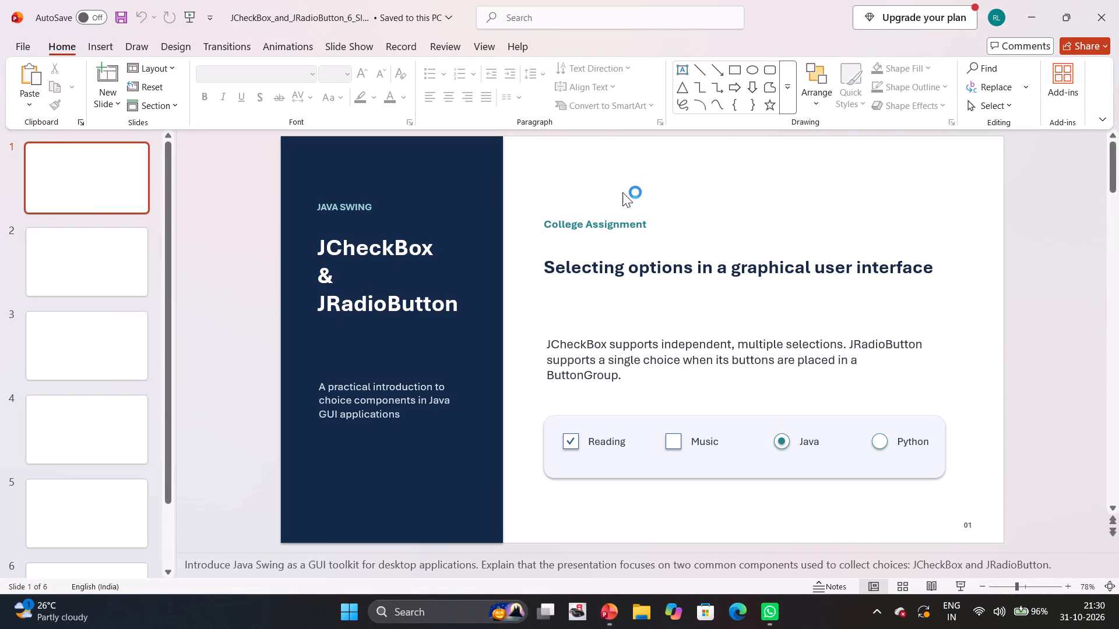
Select the rounded box behind the Reading, Music, Java and Python options on slide 1.
scroll(617, 199, up, 2)
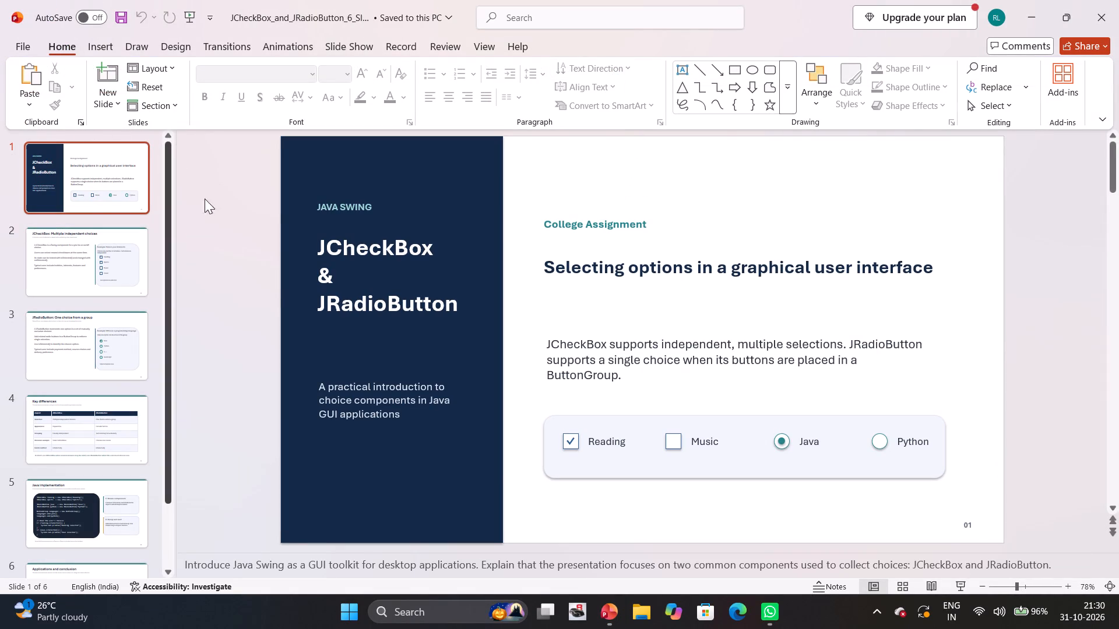
click(623, 469)
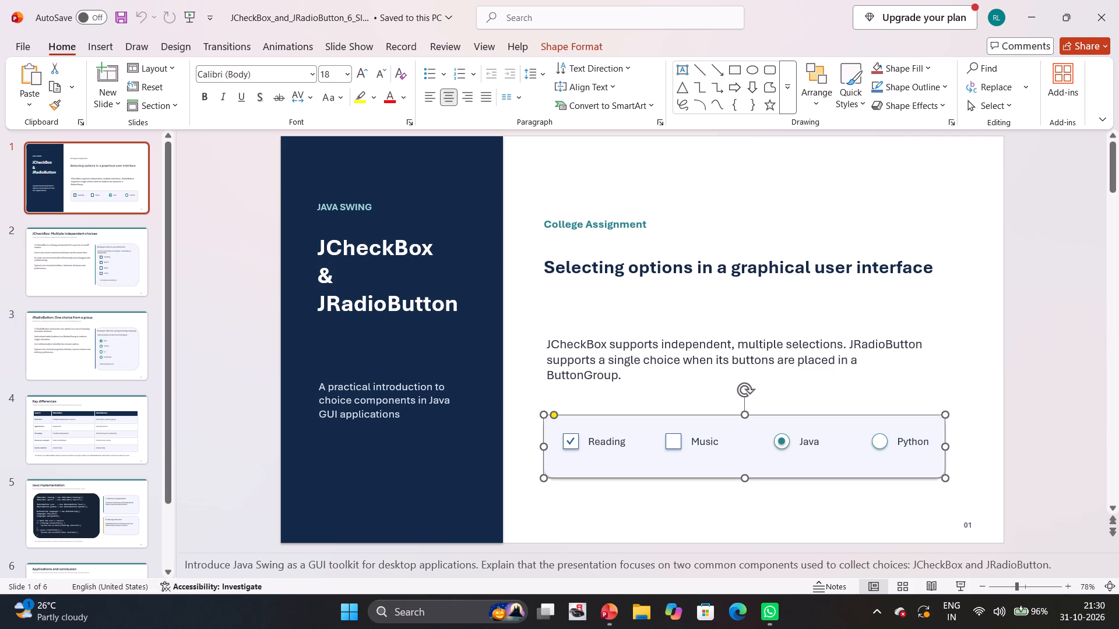
Add a new blank slide and move it to the start of the presentation, before the JCheckBox & JRadioButton title slide.
click(623, 521)
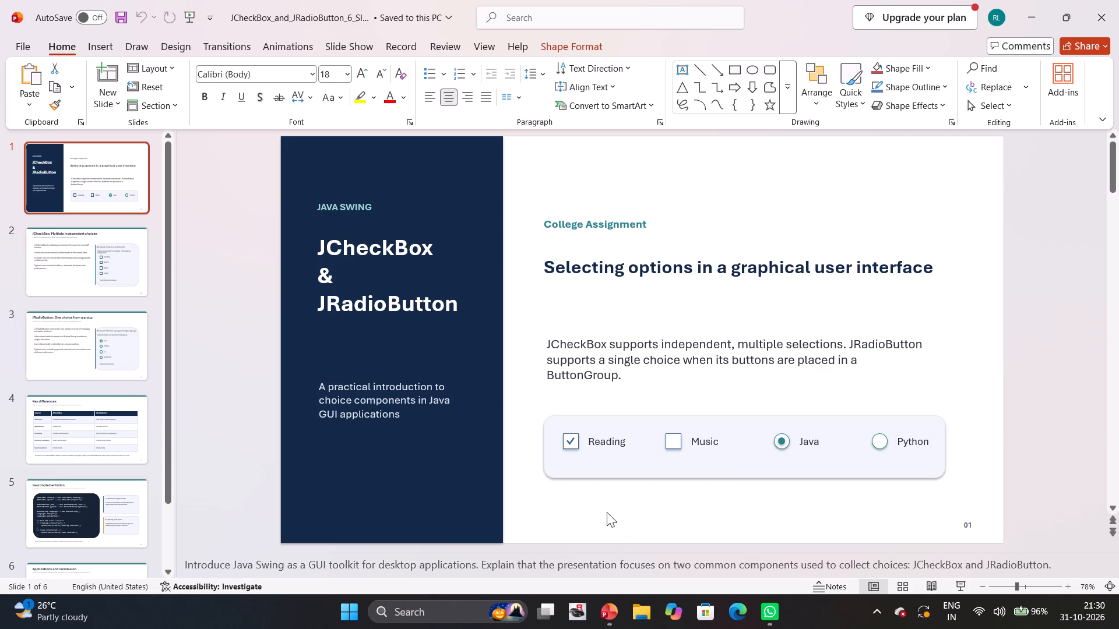
scroll(5, 238, down, 3)
scroll(82, 326, down, 4)
scroll(86, 328, up, 3)
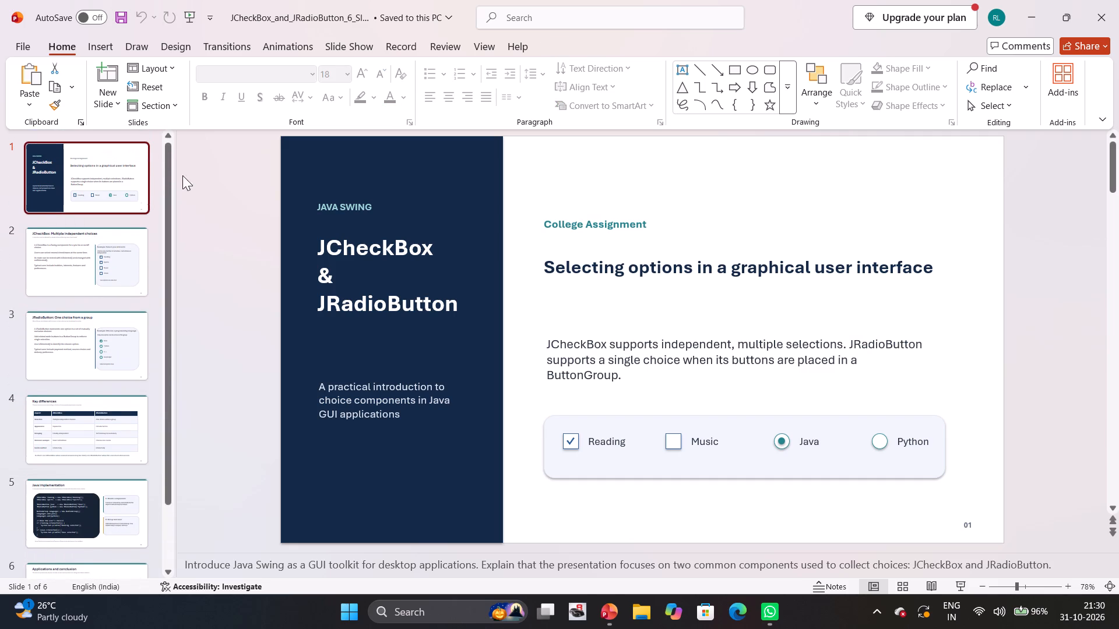
click(99, 76)
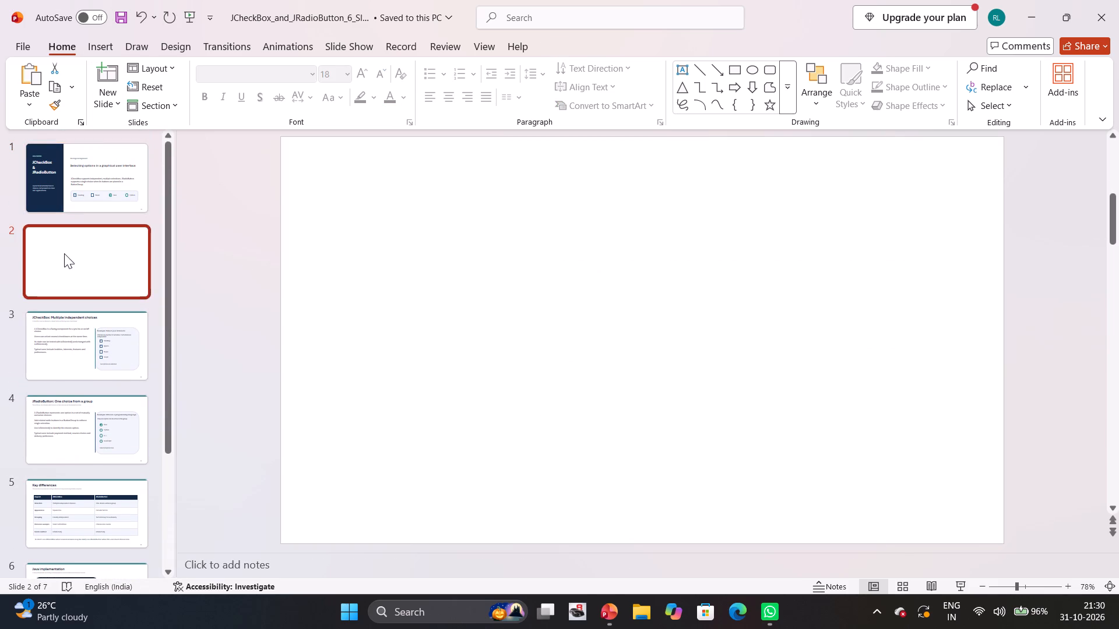
drag(64, 253, 82, 144)
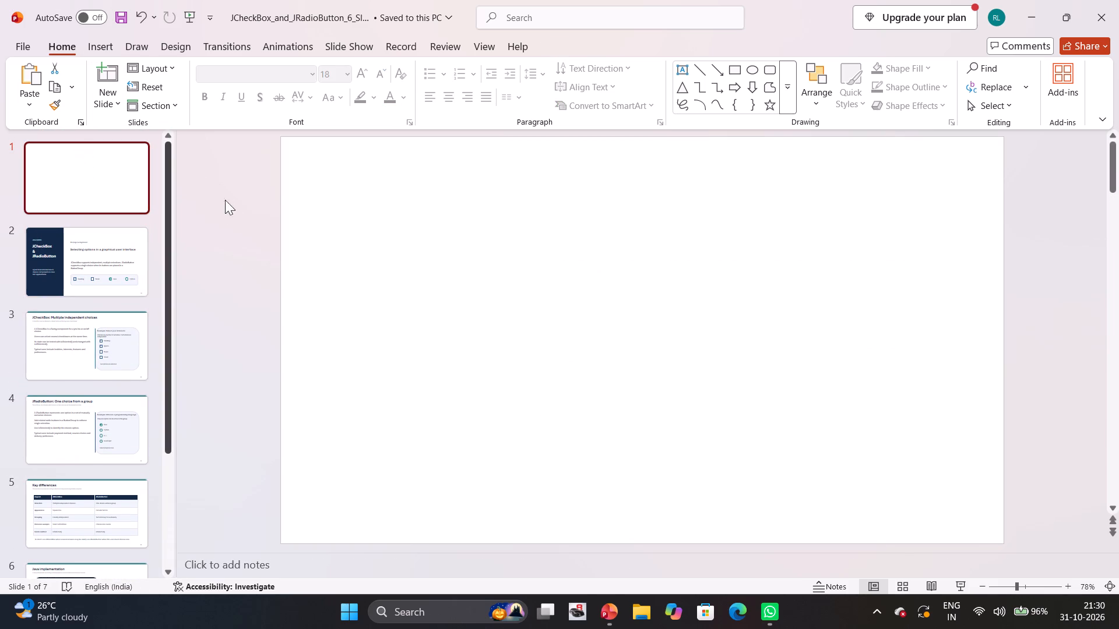
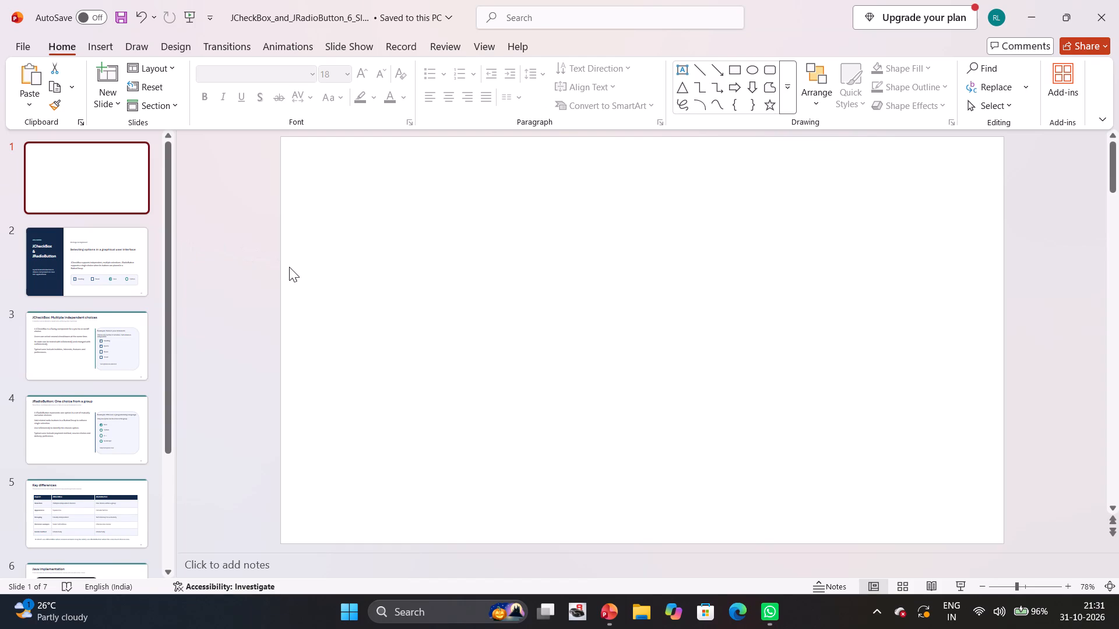
Cut the blank opening slide so the presentation starts with the JCheckBox & JRadioButton title slide.
key(Down)
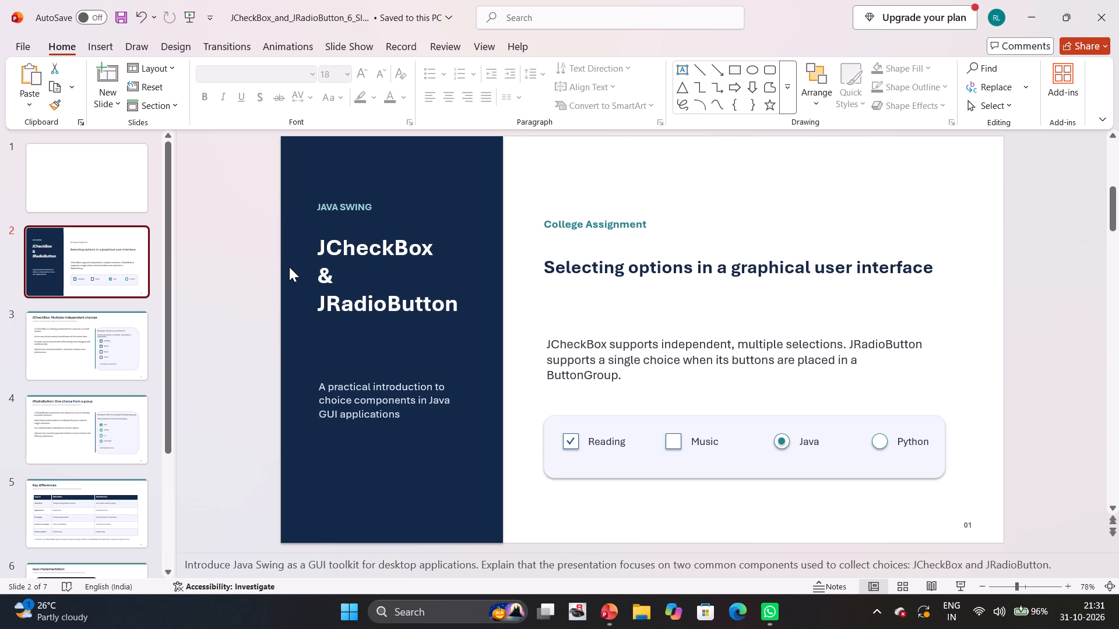
scroll(368, 365, down, 2)
scroll(400, 360, up, 1)
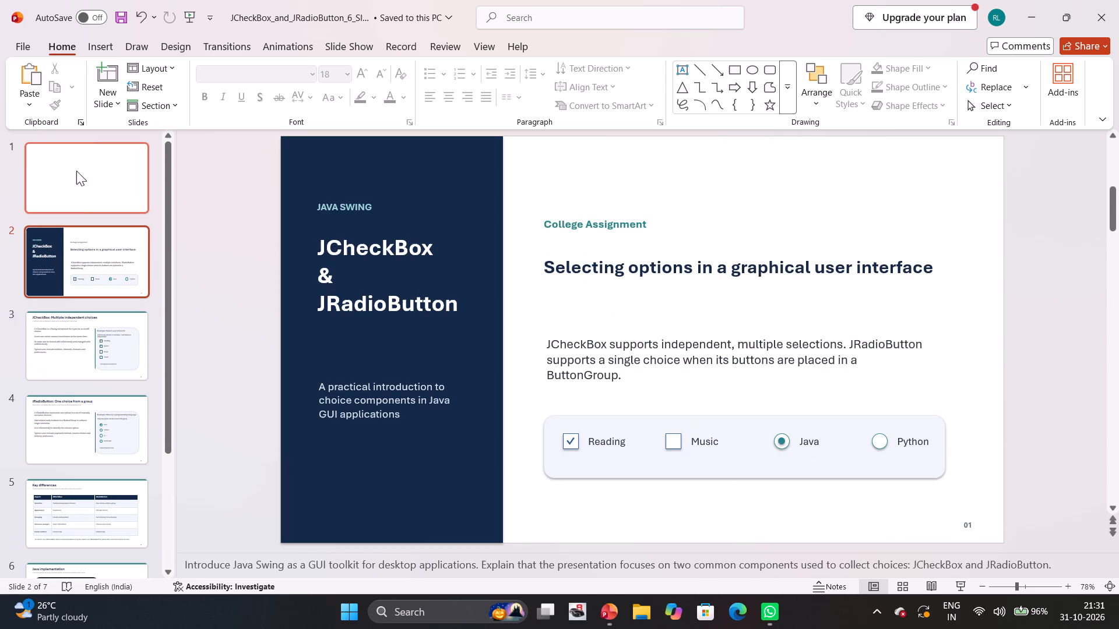
click(95, 187)
right_click(95, 187)
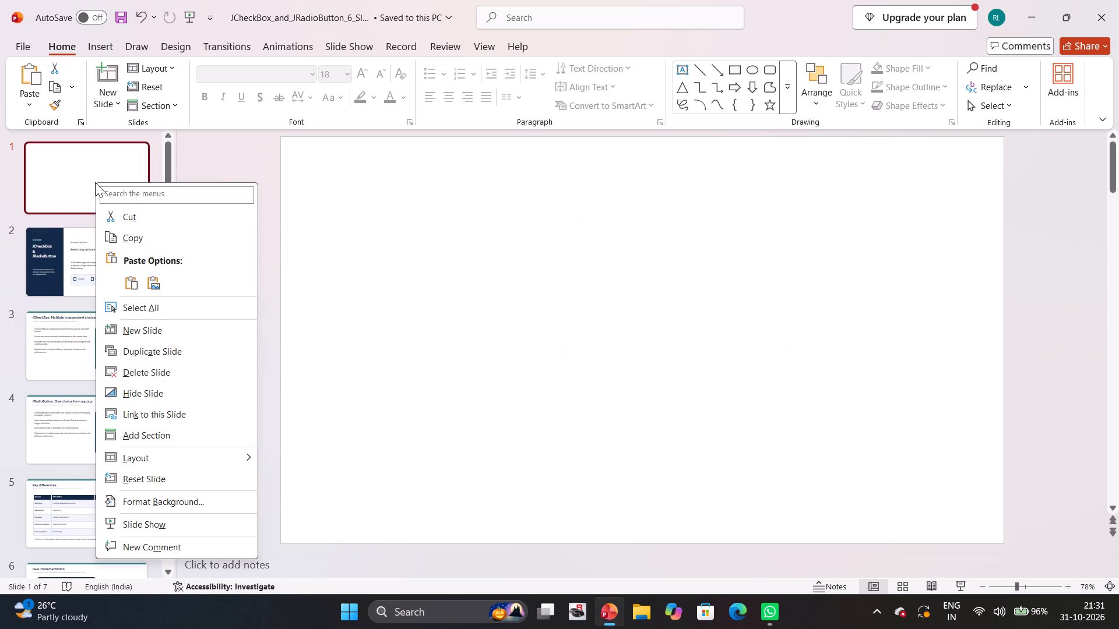
click(138, 222)
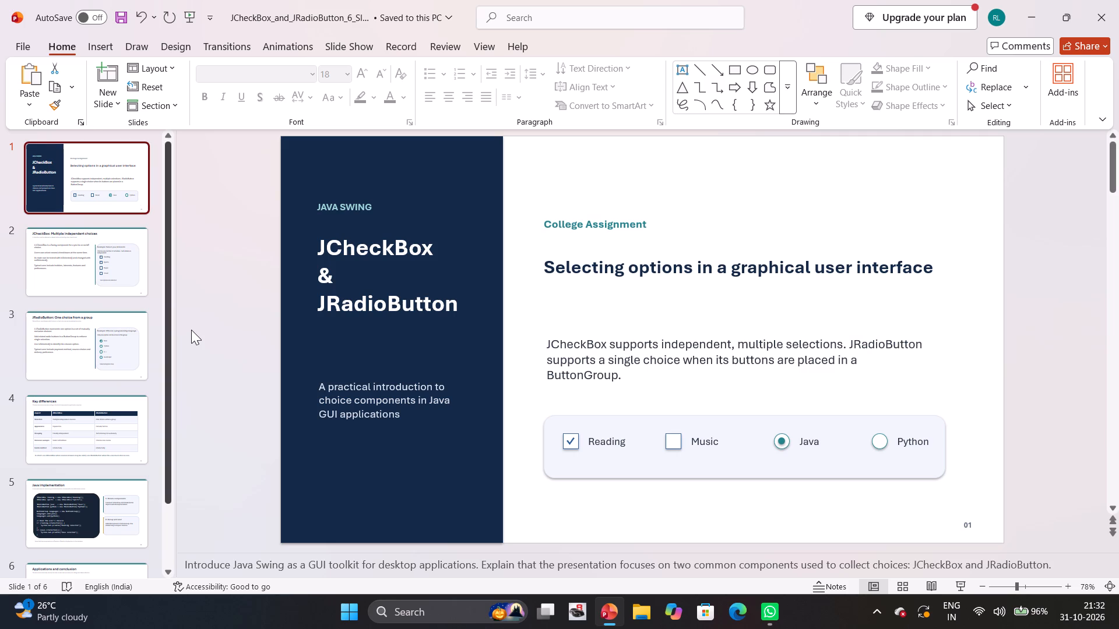
Add a line of text inside the title slide's navy panel shape, reading "Name : " followed by the student's name.
click(400, 452)
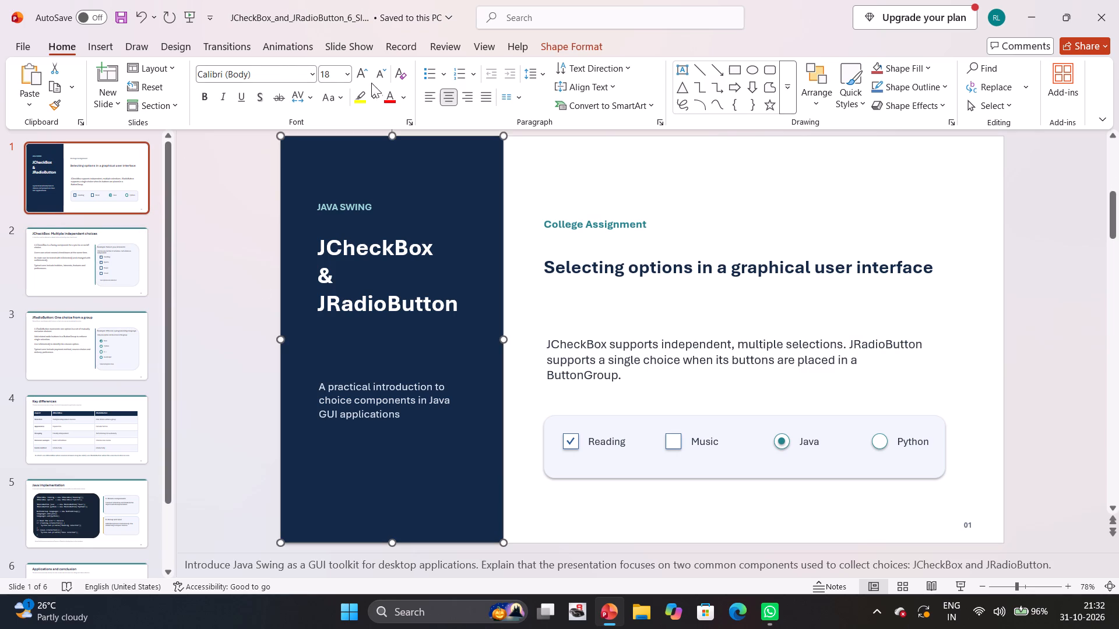
double_click(329, 442)
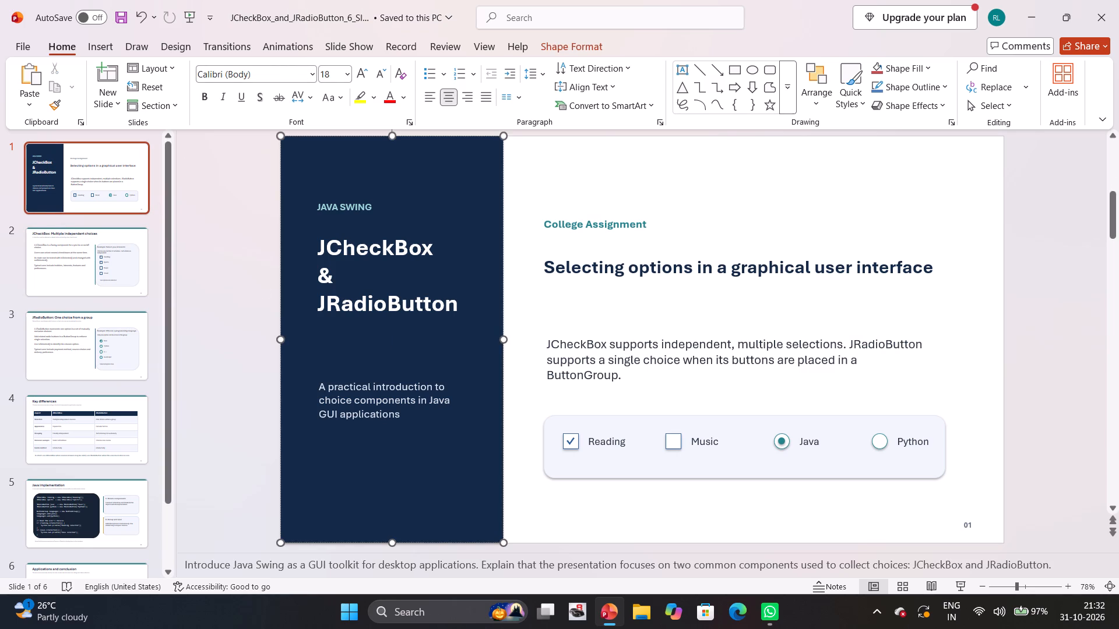
key(Down)
key(Down)
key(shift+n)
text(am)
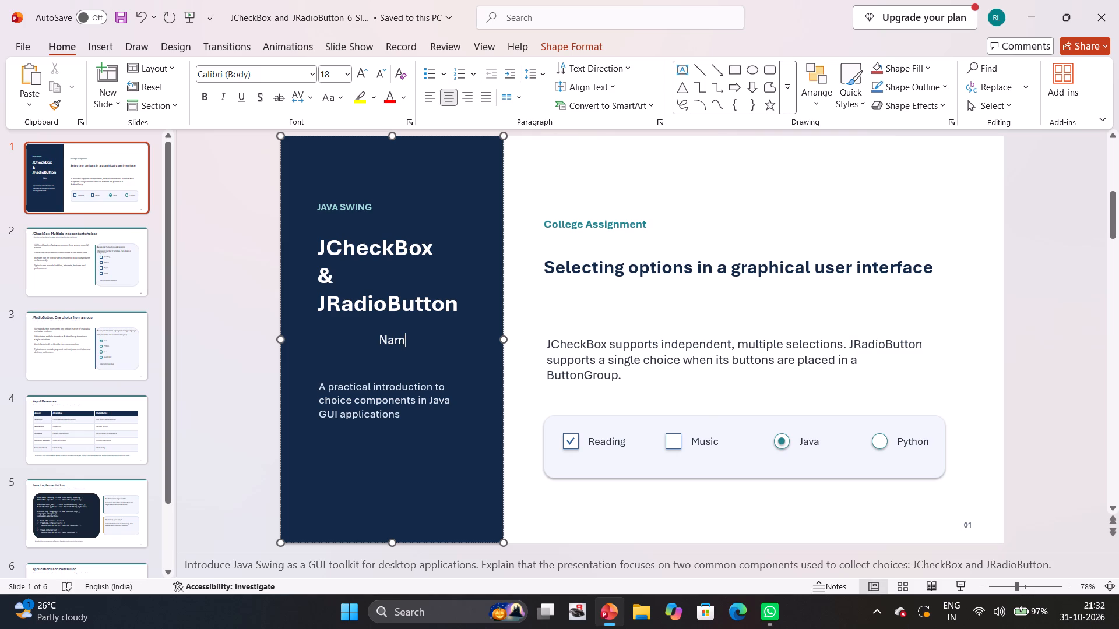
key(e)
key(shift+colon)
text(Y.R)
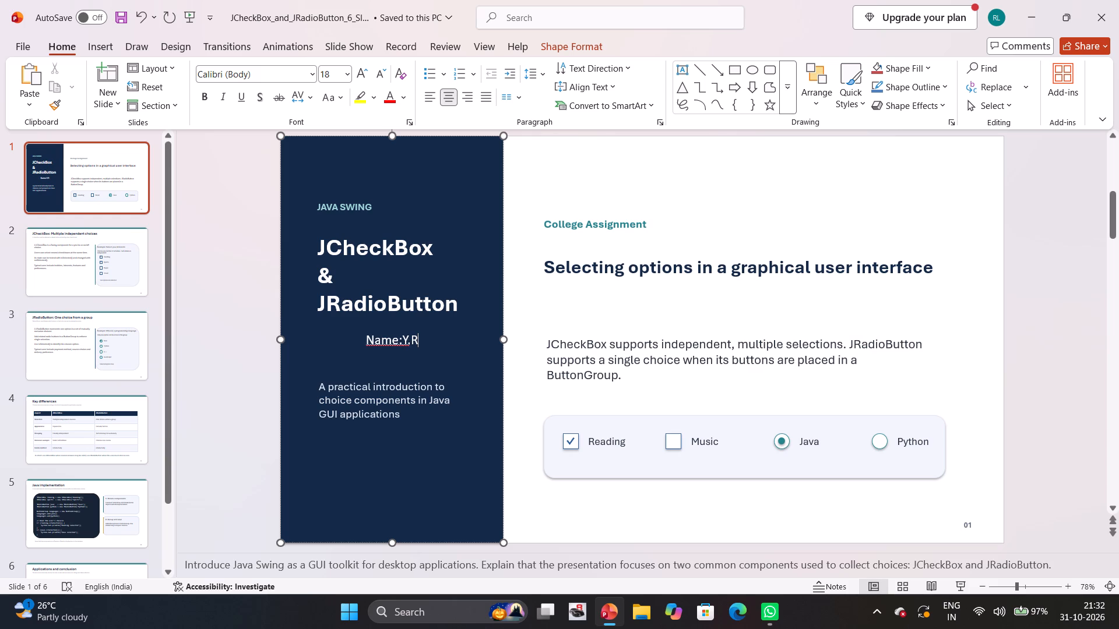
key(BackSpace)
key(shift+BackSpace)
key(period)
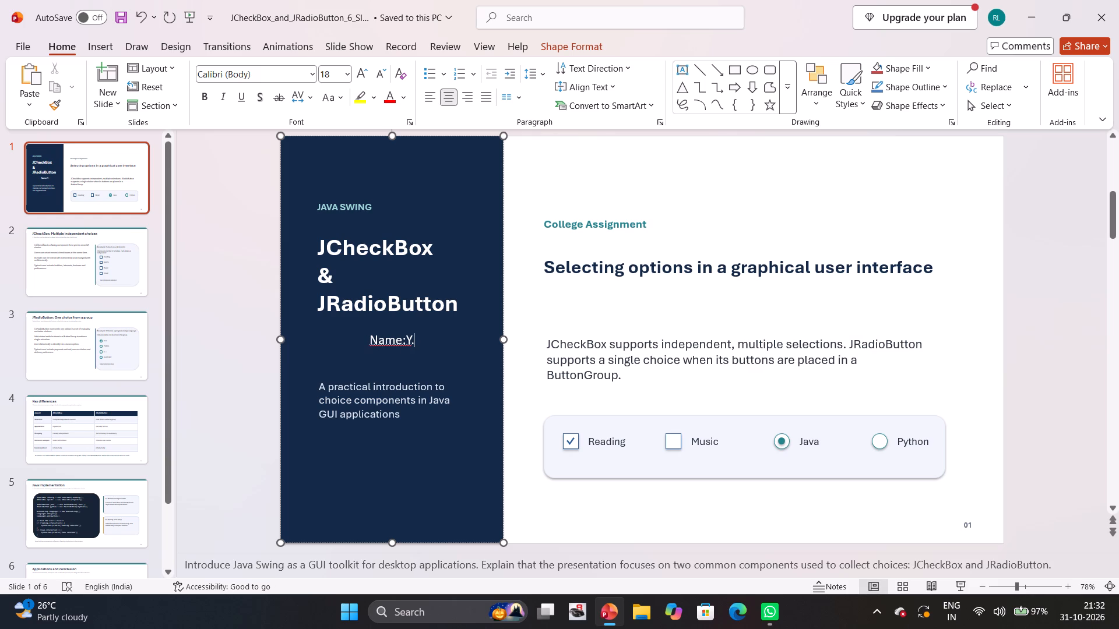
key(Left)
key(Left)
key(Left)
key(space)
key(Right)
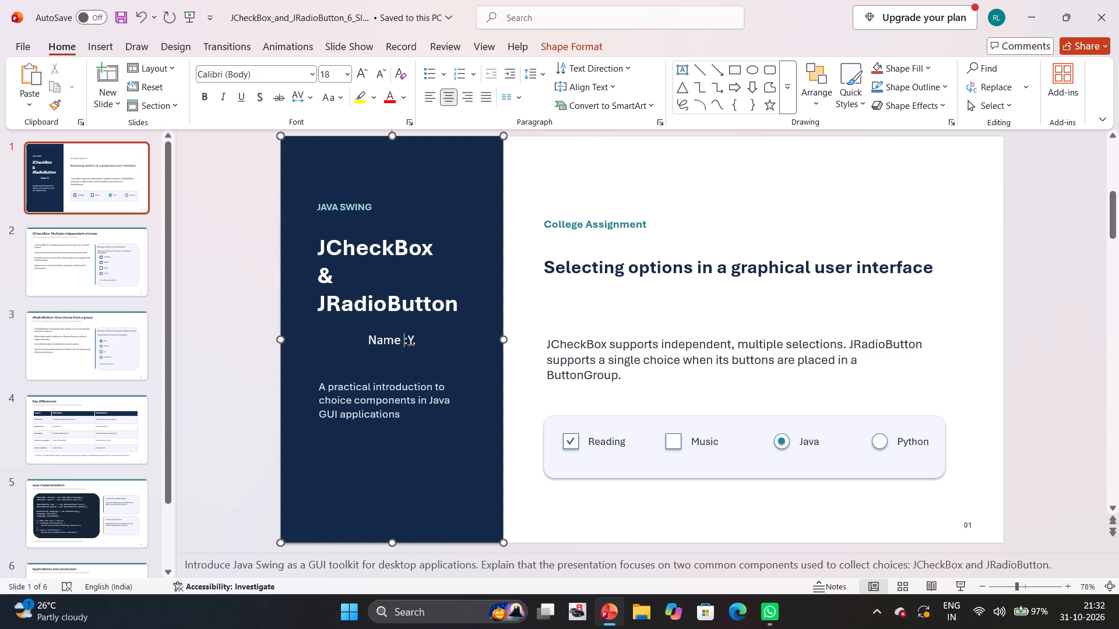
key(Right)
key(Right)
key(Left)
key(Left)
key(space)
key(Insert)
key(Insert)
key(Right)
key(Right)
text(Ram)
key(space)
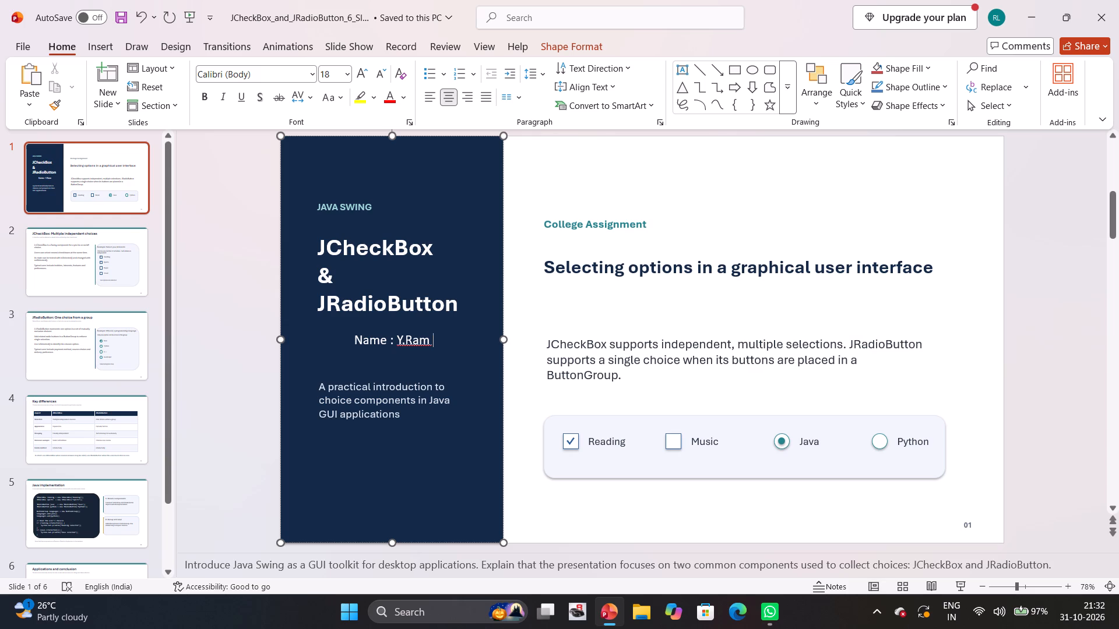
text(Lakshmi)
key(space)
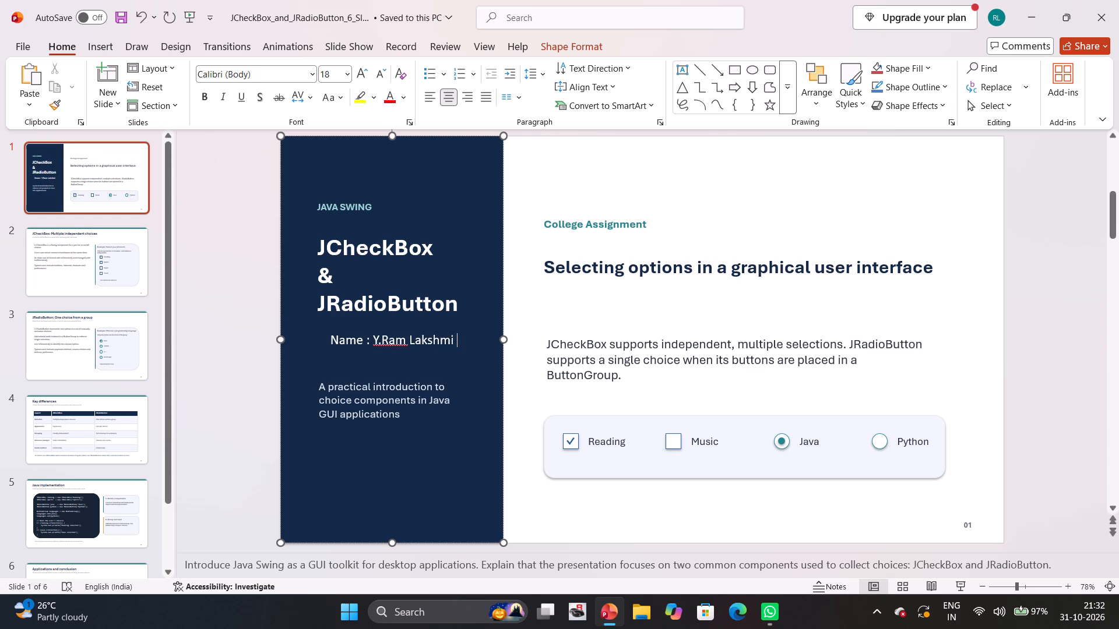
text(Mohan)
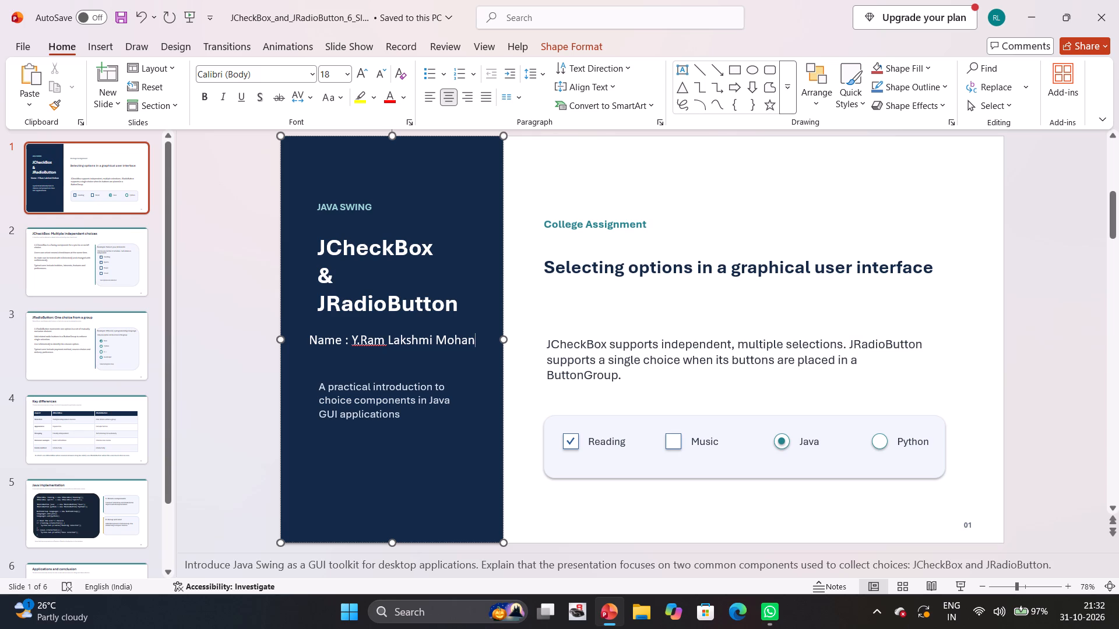
Add the line "class/section:Cse-3/3rd semester" below the name in the navy panel.
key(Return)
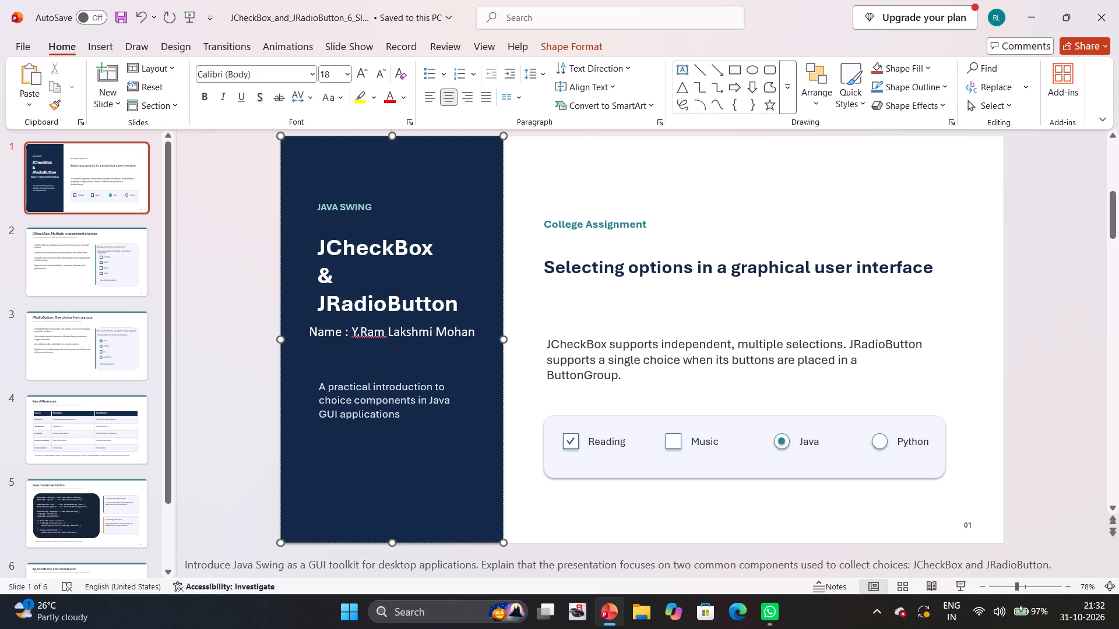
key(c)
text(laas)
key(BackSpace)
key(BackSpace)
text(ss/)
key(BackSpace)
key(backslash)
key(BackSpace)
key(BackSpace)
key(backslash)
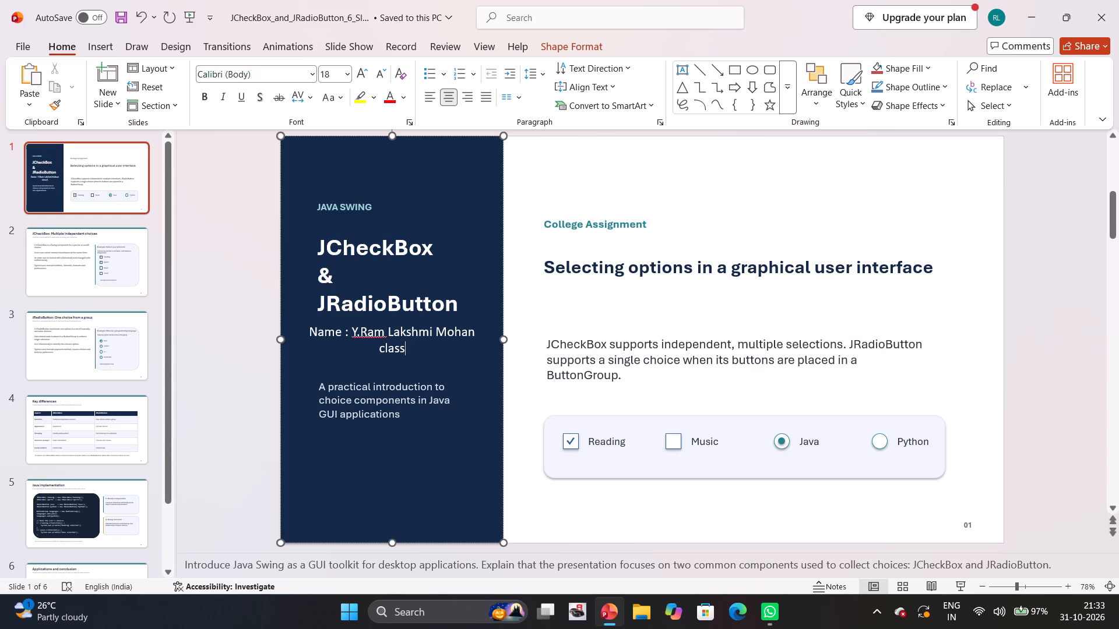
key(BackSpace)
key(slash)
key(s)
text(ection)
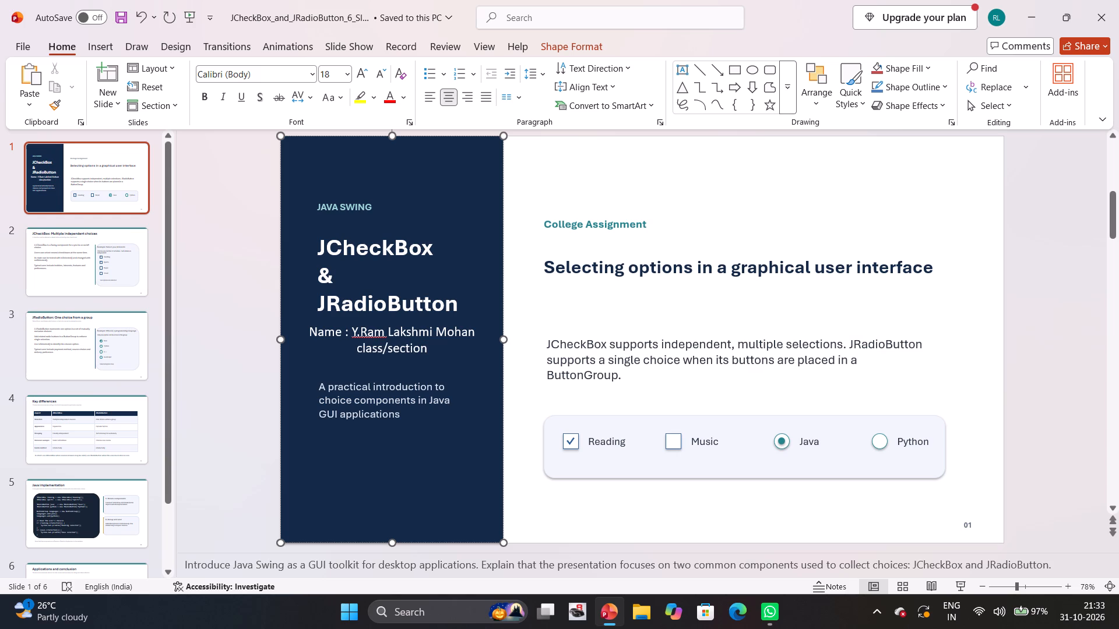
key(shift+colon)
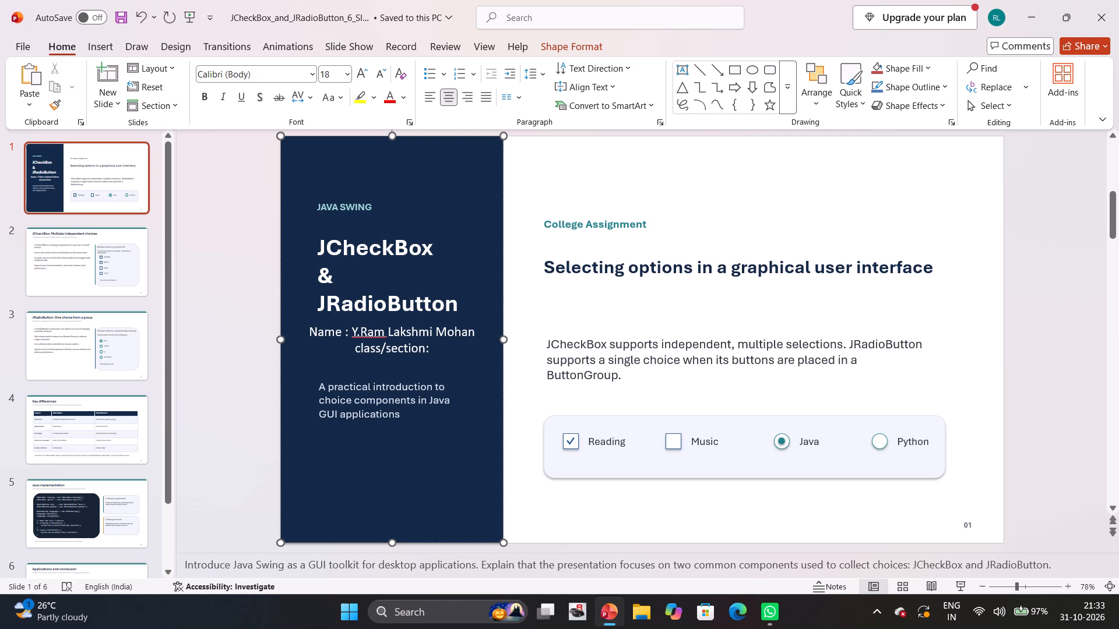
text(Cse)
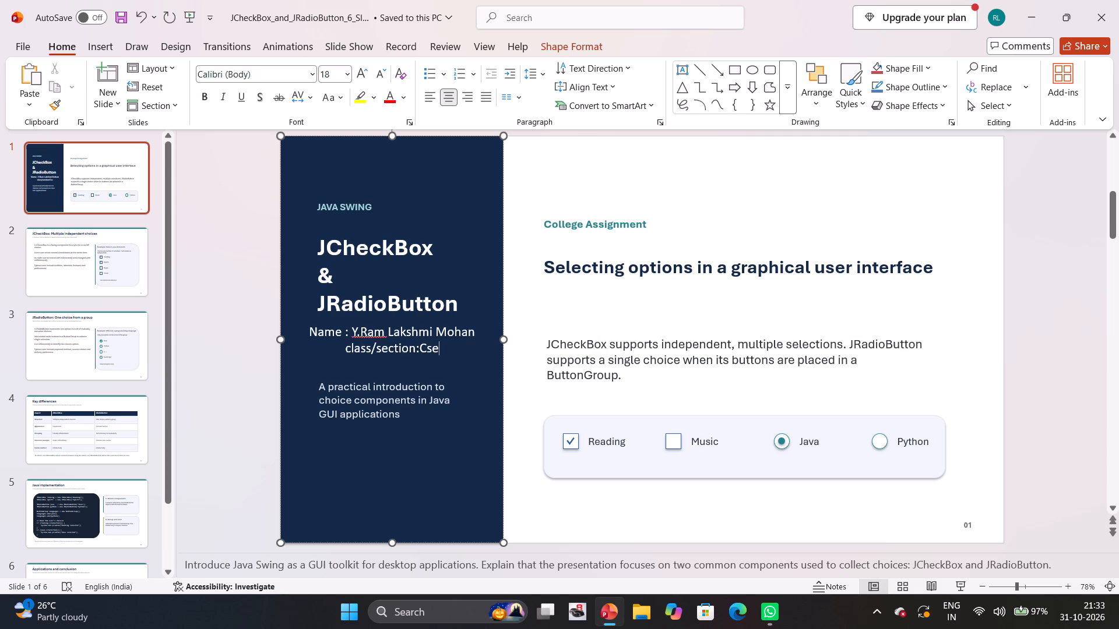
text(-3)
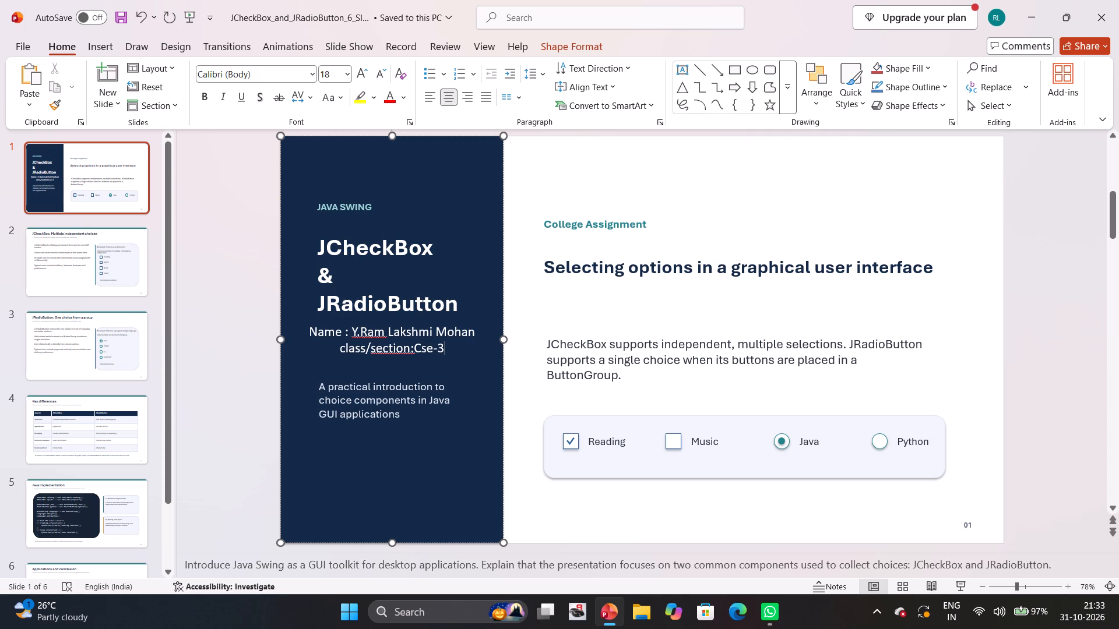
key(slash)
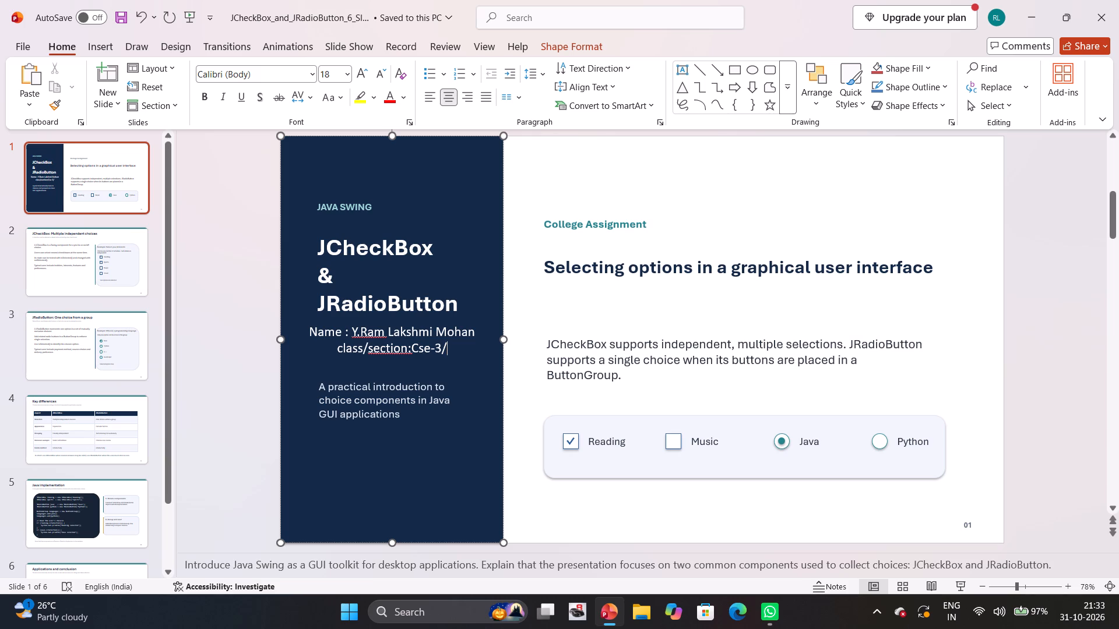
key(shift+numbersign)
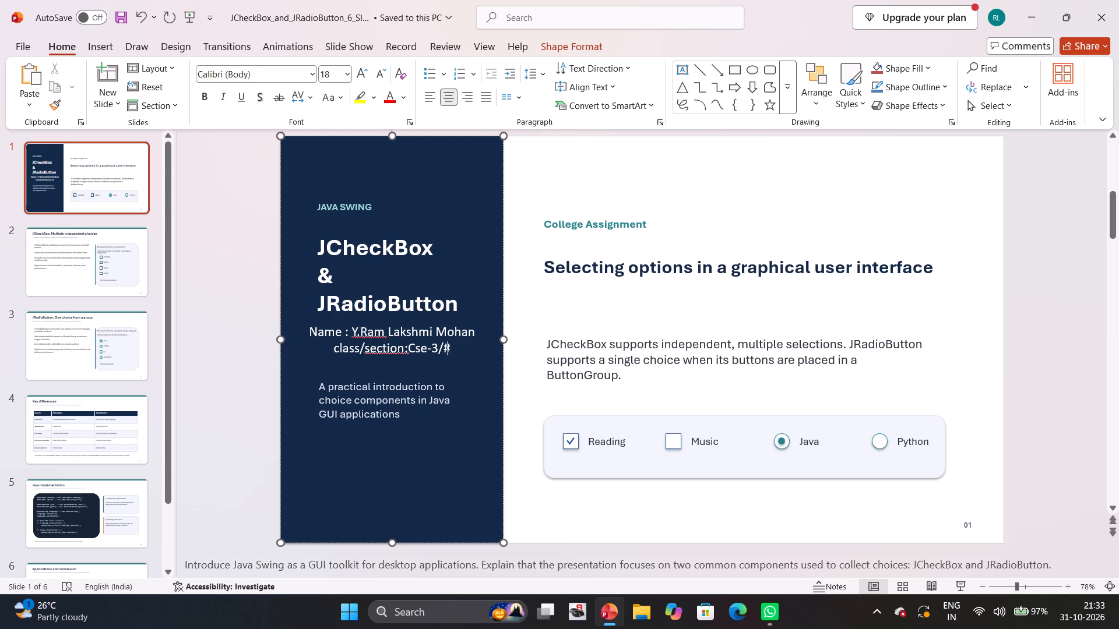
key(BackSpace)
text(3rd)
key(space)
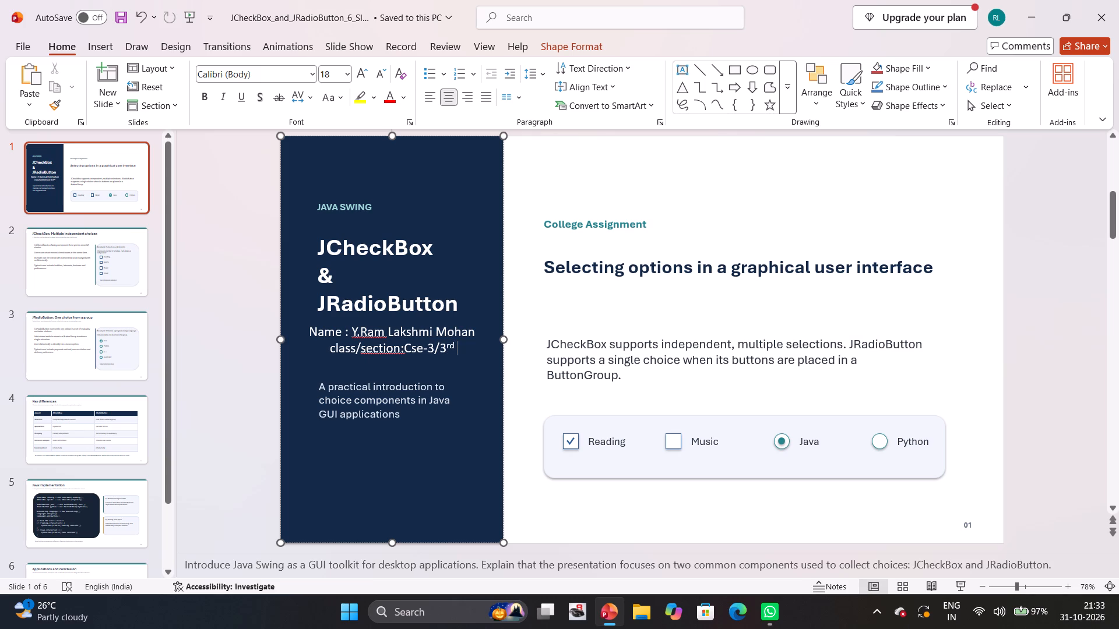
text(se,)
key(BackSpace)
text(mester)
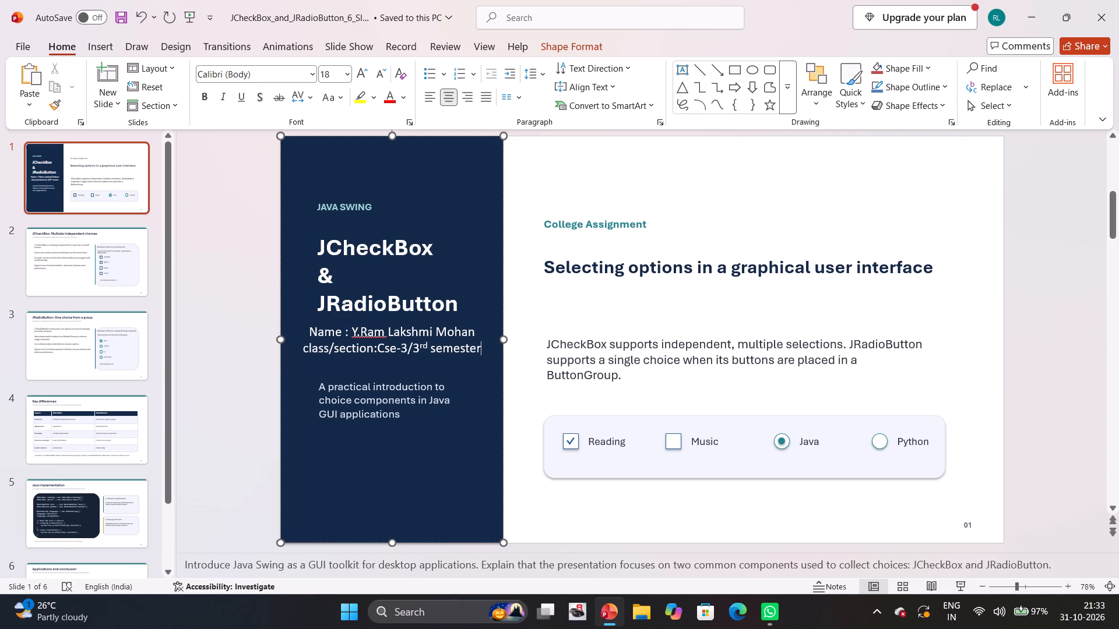
Add a third line in the navy panel with the label "Roll no:" followed by the student's roll number.
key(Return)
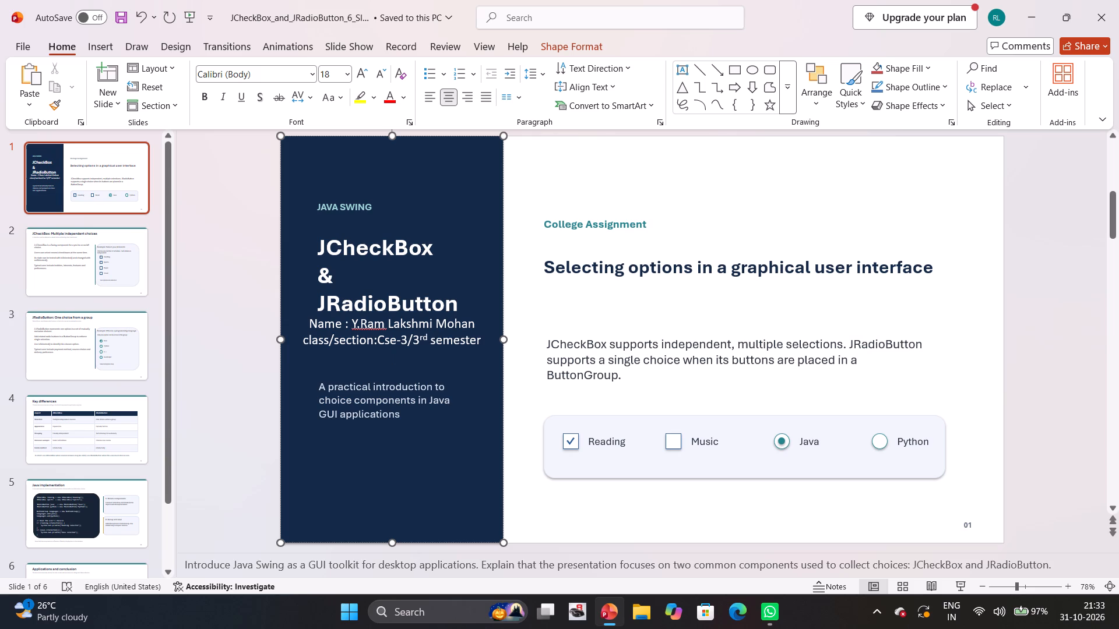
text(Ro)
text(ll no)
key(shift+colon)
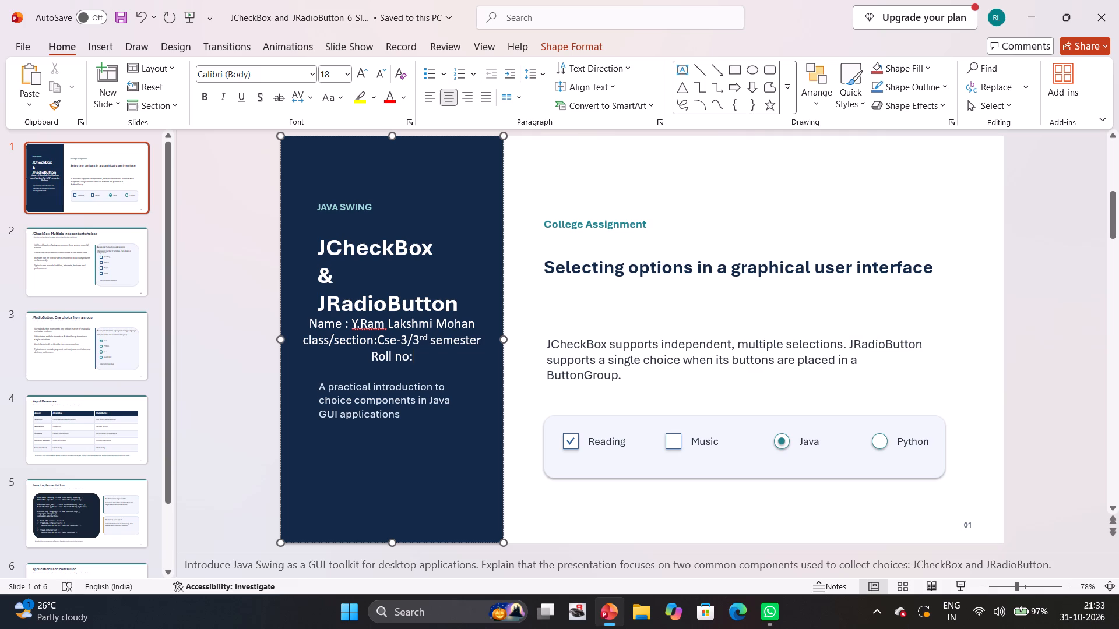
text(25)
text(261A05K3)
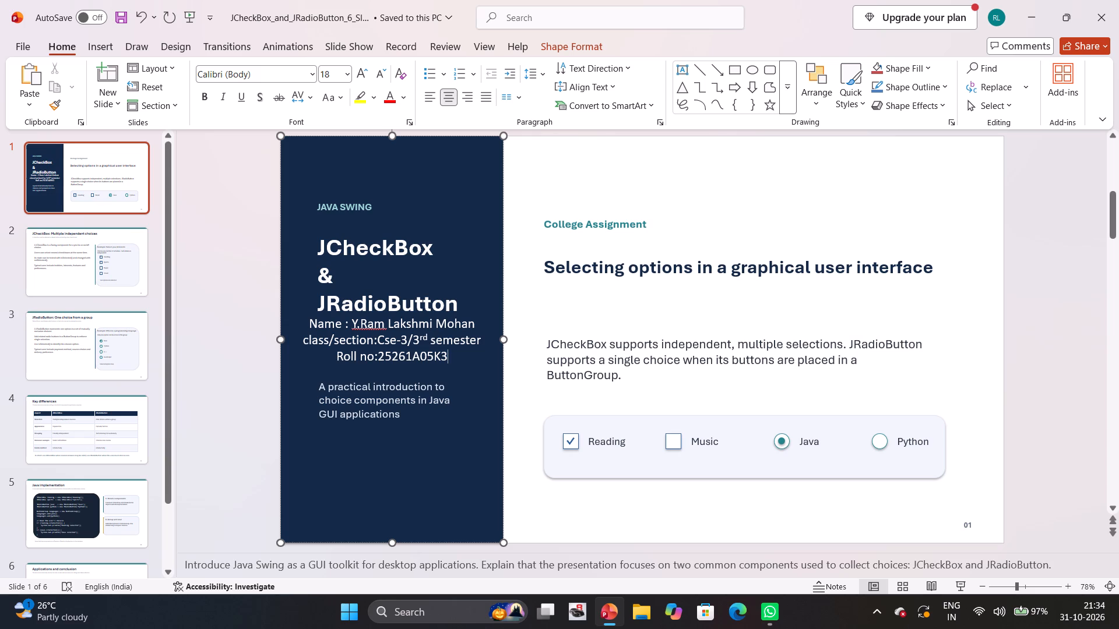
Add a fourth line with the label "Subject:" below the roll number in the navy panel.
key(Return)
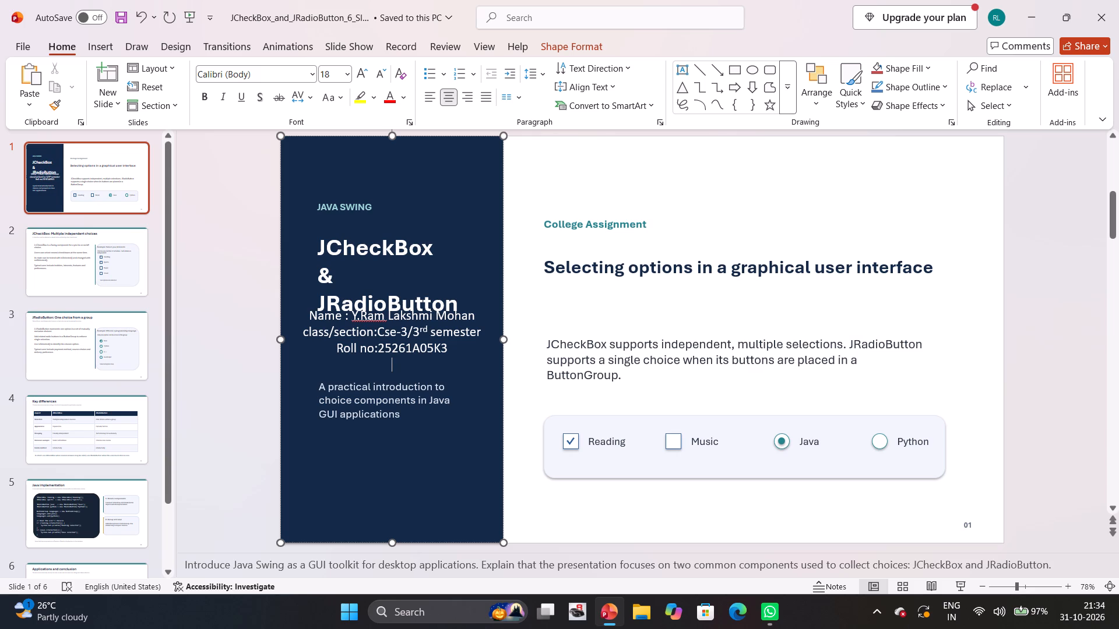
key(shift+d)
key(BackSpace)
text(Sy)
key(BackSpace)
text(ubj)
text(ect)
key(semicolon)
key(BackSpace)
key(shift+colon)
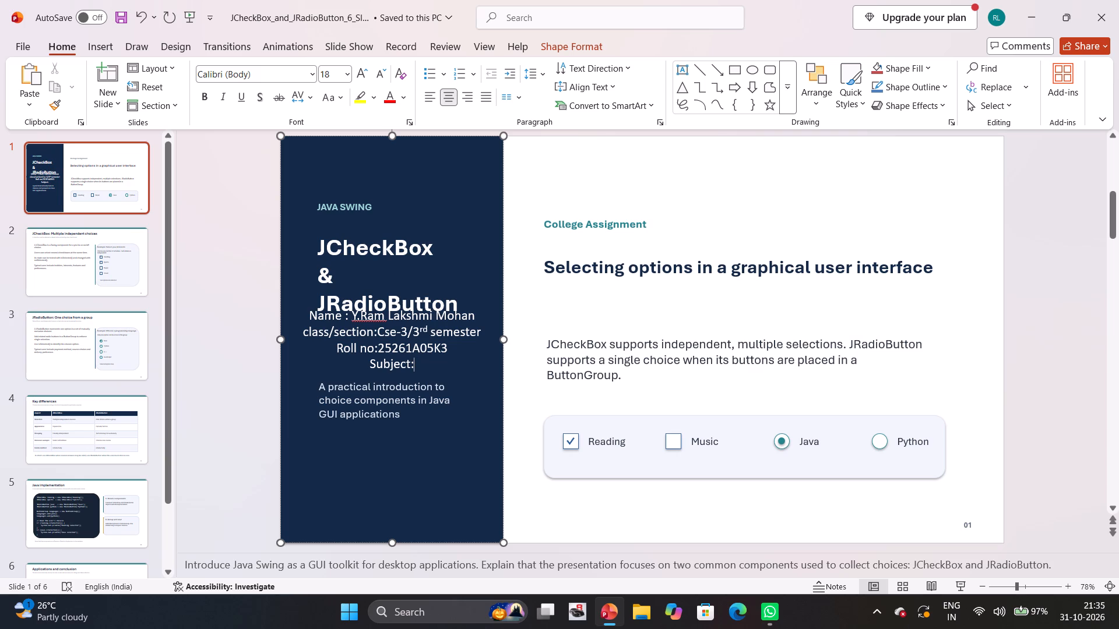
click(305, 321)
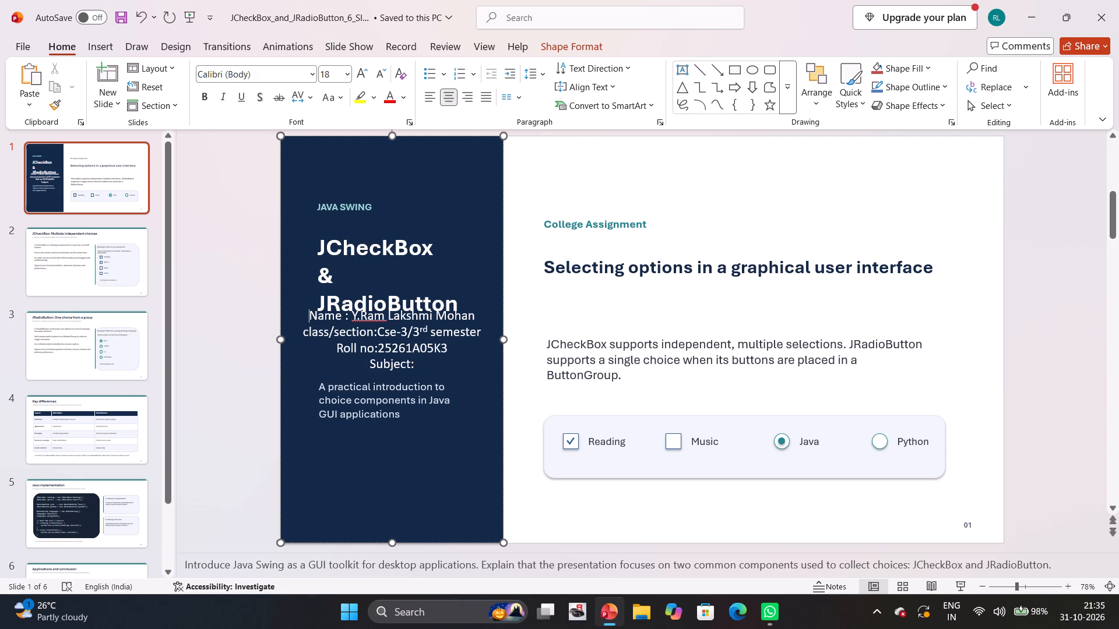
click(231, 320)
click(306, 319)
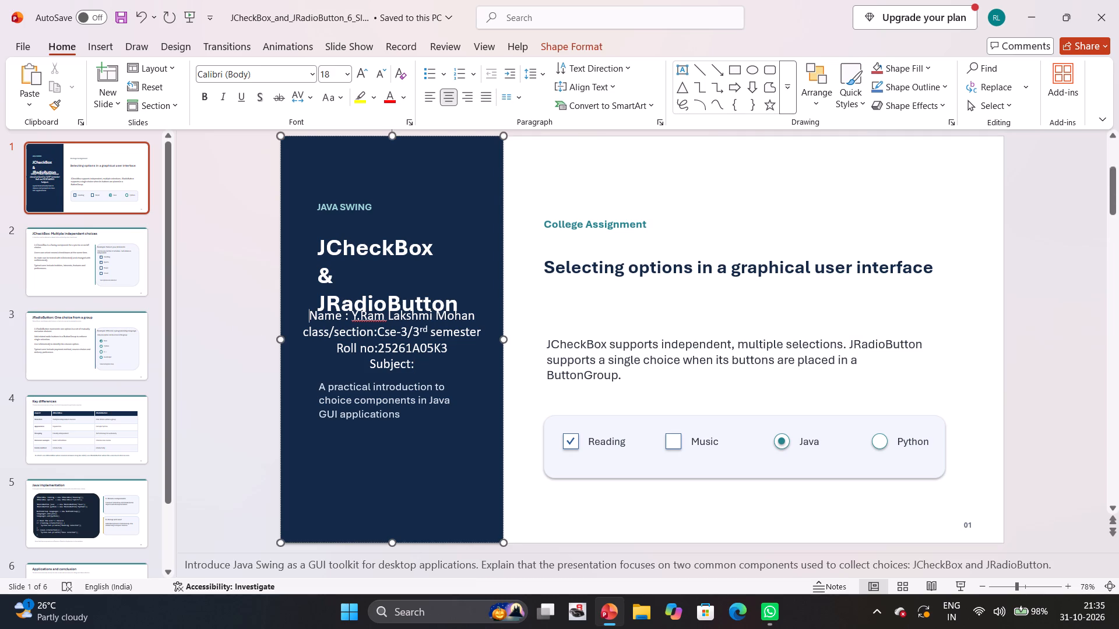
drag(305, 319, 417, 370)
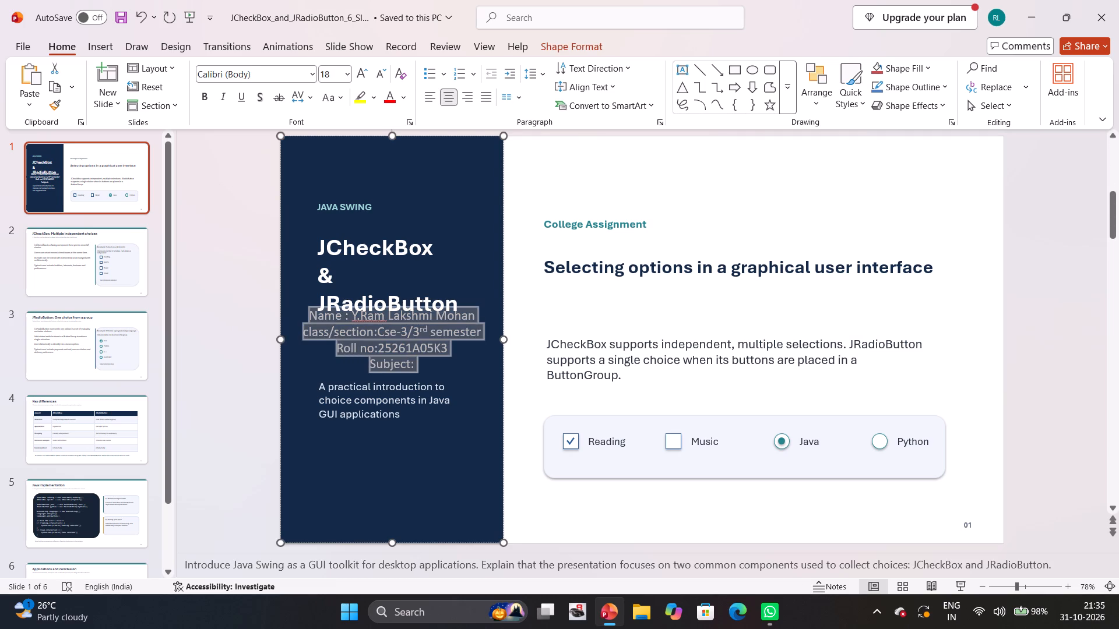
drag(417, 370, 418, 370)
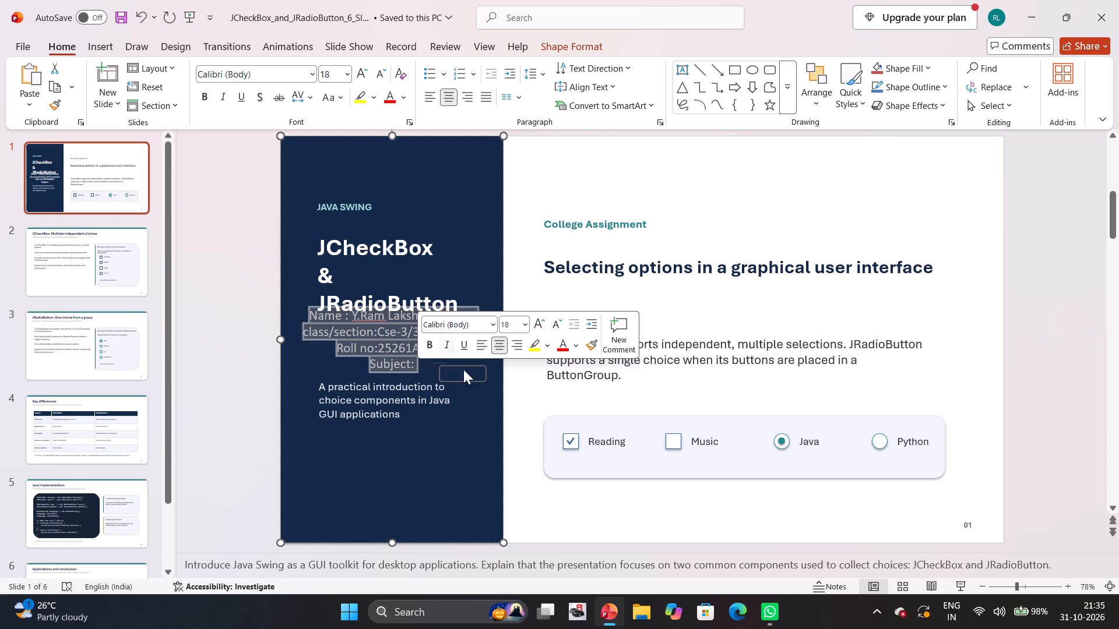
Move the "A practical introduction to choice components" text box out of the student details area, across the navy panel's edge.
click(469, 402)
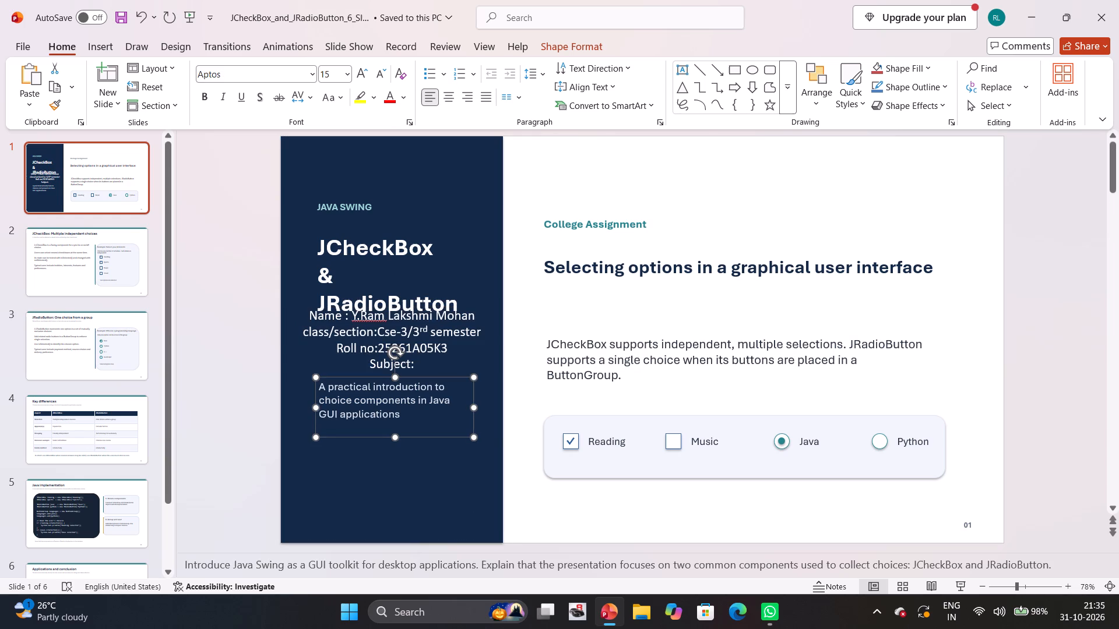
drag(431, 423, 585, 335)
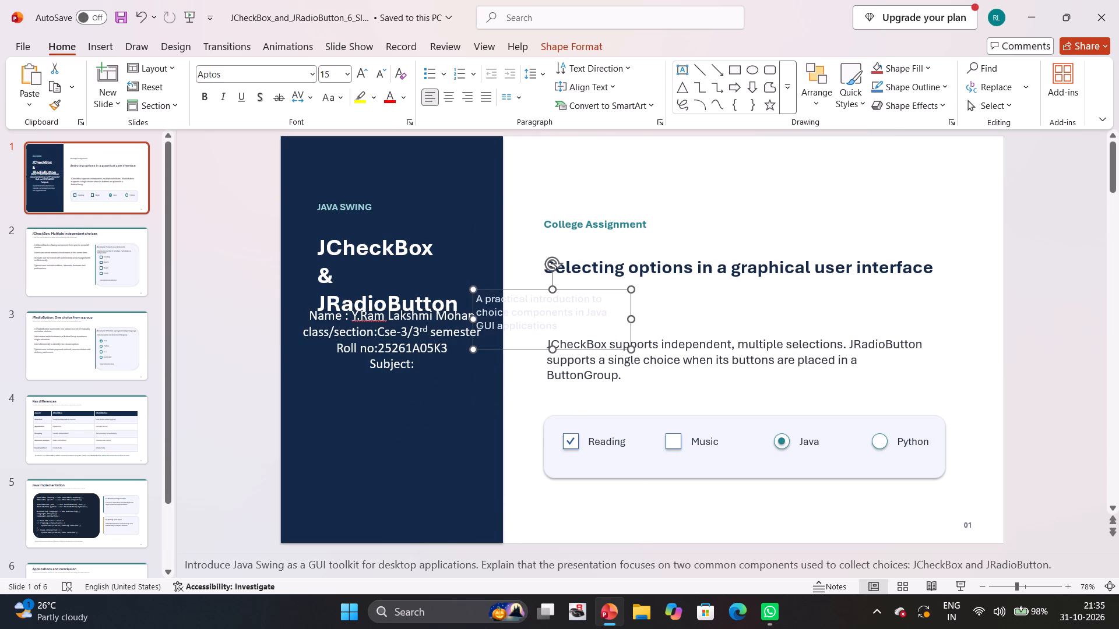
Push the student details block down to the bottom of the navy panel by inserting tab spacing before "Name :".
click(306, 316)
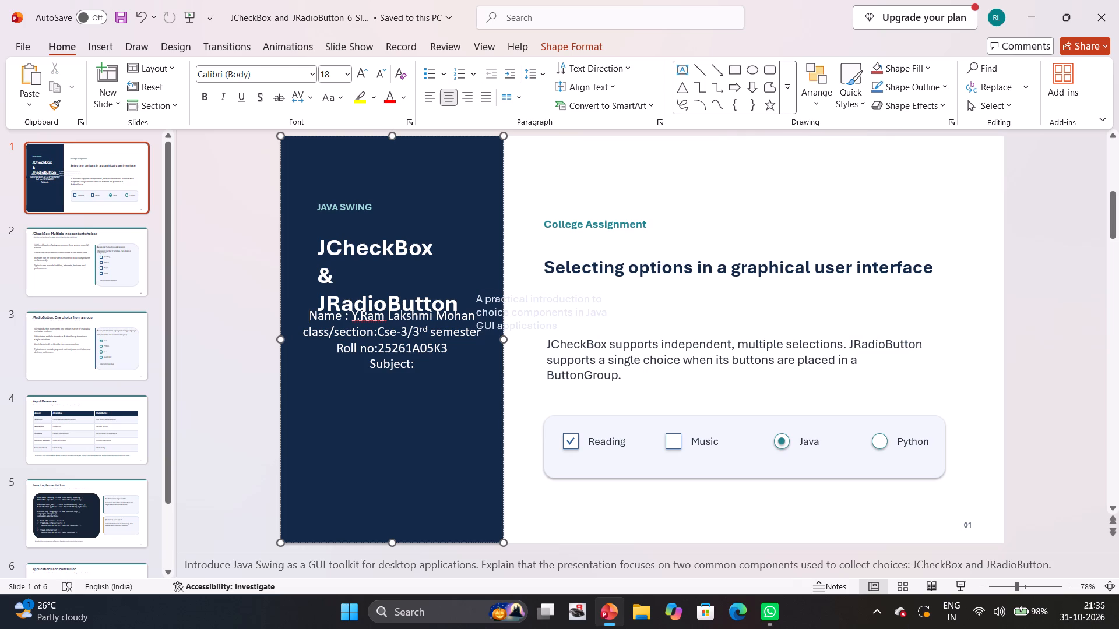
key(Tab)
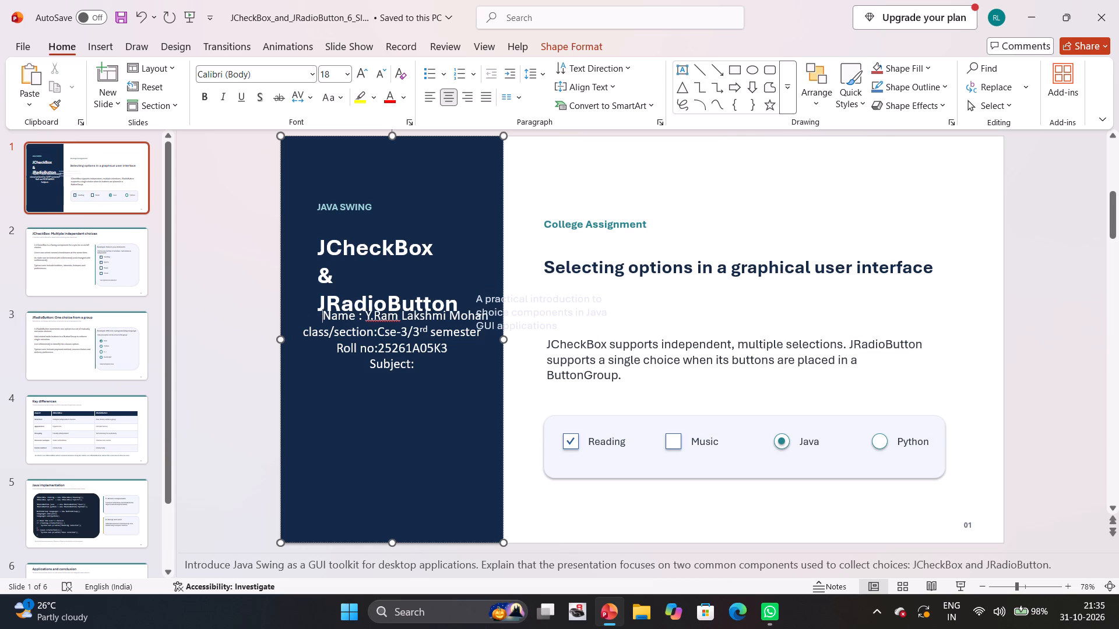
key(Tab)
key(Tab)
key(Tab)
key(Tab)
key(Tab)
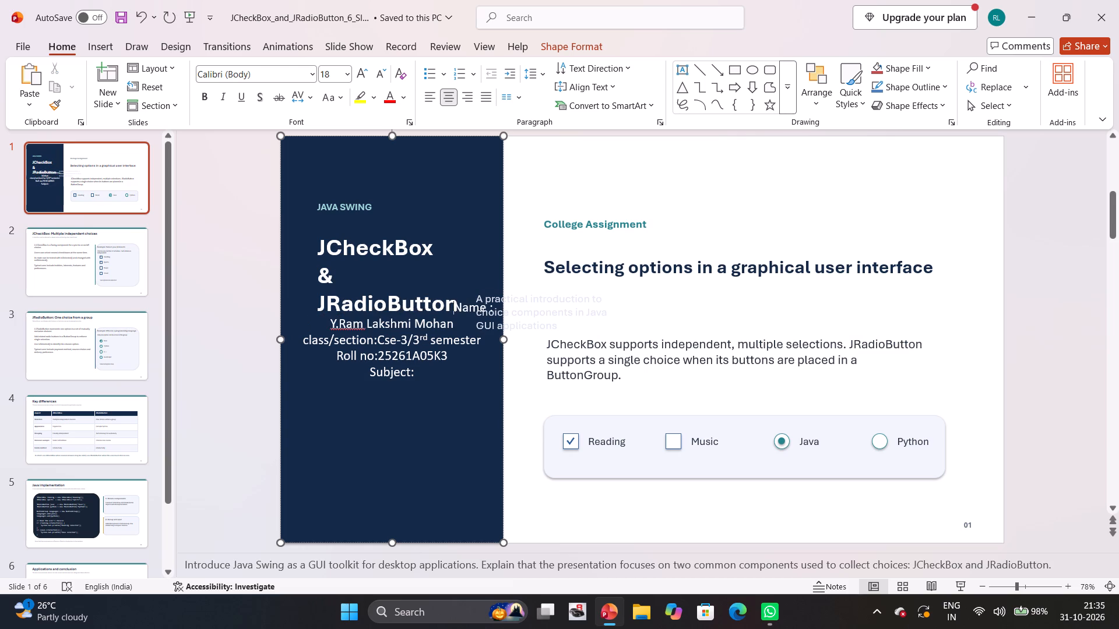
key(Tab)
key(Tab)
key(Tab)
key(Tab)
key(Tab)
key(Tab)
key(Tab)
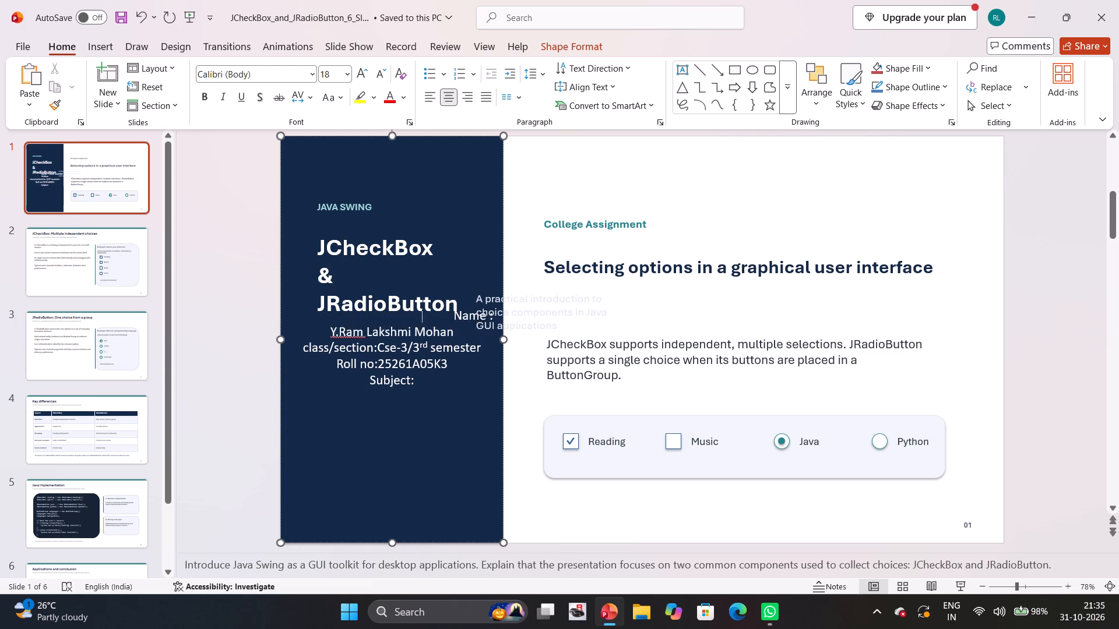
key(Tab)
key(Tab)
key(Tab)
key(Tab)
key(Tab)
key(Tab)
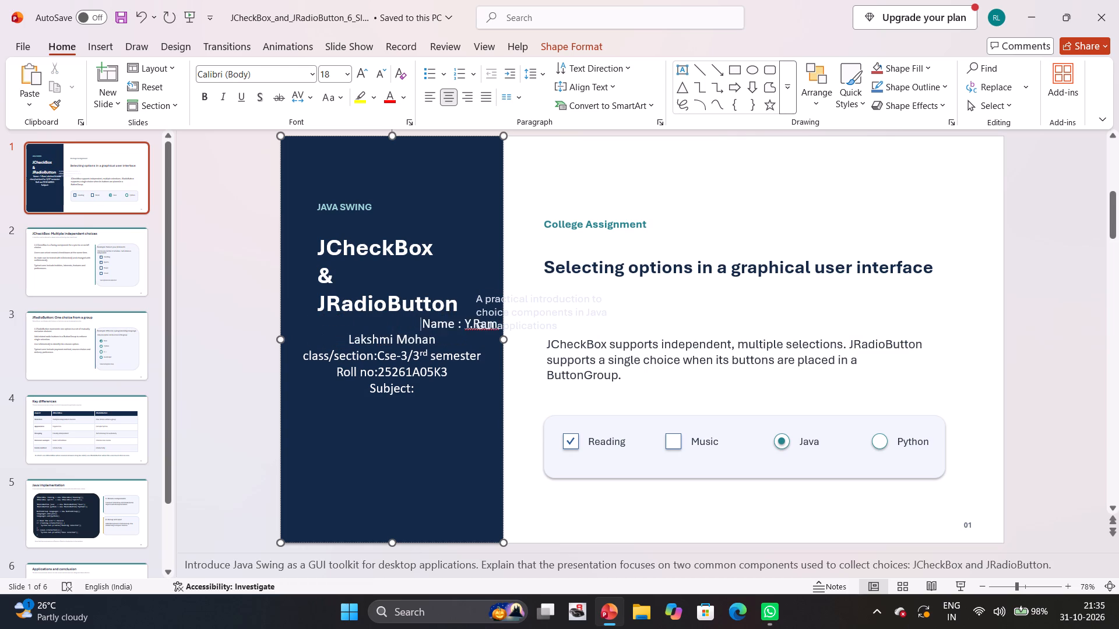
key(Tab)
key(Tab)
key(Tab)
key(Tab)
key(Tab)
key(Tab)
key(Tab)
key(Tab)
key(Tab)
key(Tab)
key(Tab)
key(Tab)
key(Tab)
key(Tab)
key(Tab)
key(Tab)
key(Tab)
key(Tab)
key(Tab)
key(Tab)
key(Tab)
key(Tab)
key(Tab)
key(Tab)
key(Tab)
key(Tab)
key(Tab)
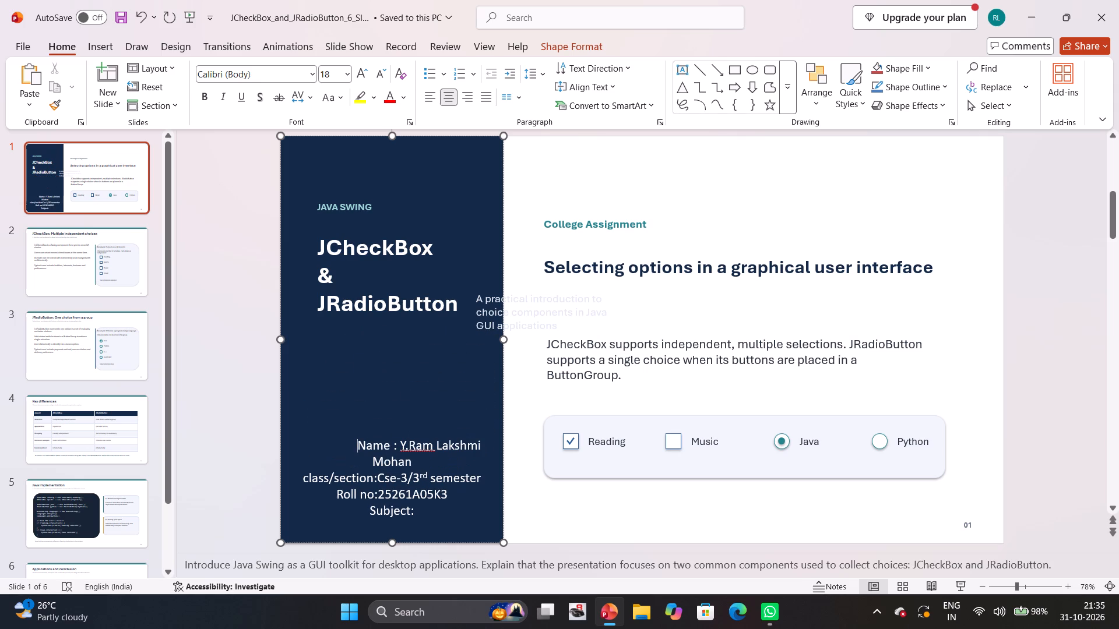
key(Tab)
key(Tab)
key(Tab)
key(Tab)
key(Tab)
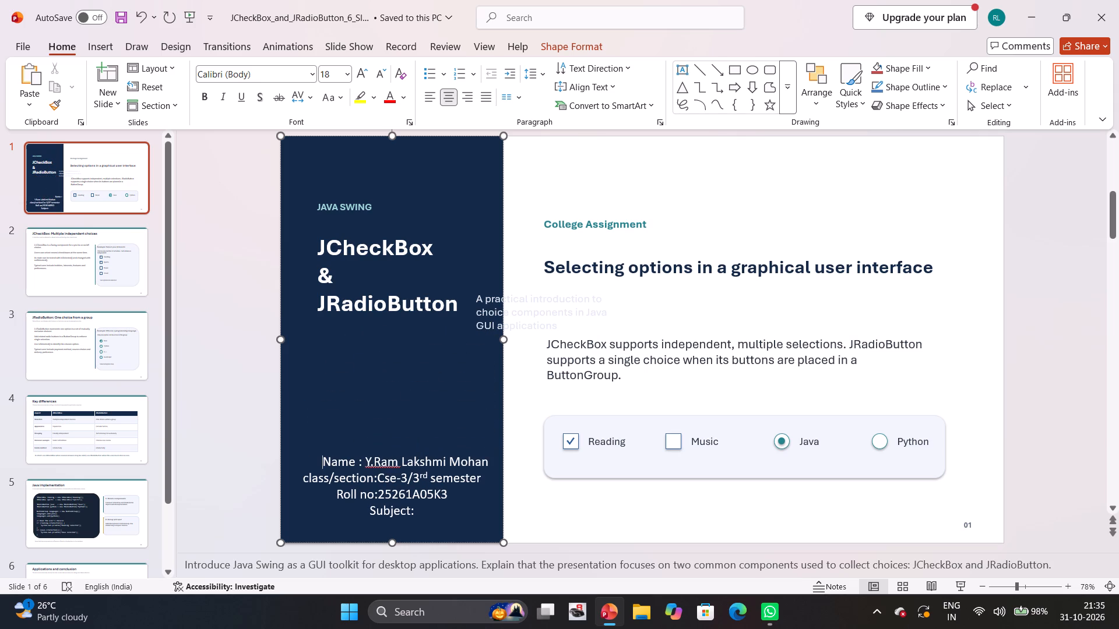
Complete the "Subject:" line in the navy panel with "OOP Java".
click(417, 514)
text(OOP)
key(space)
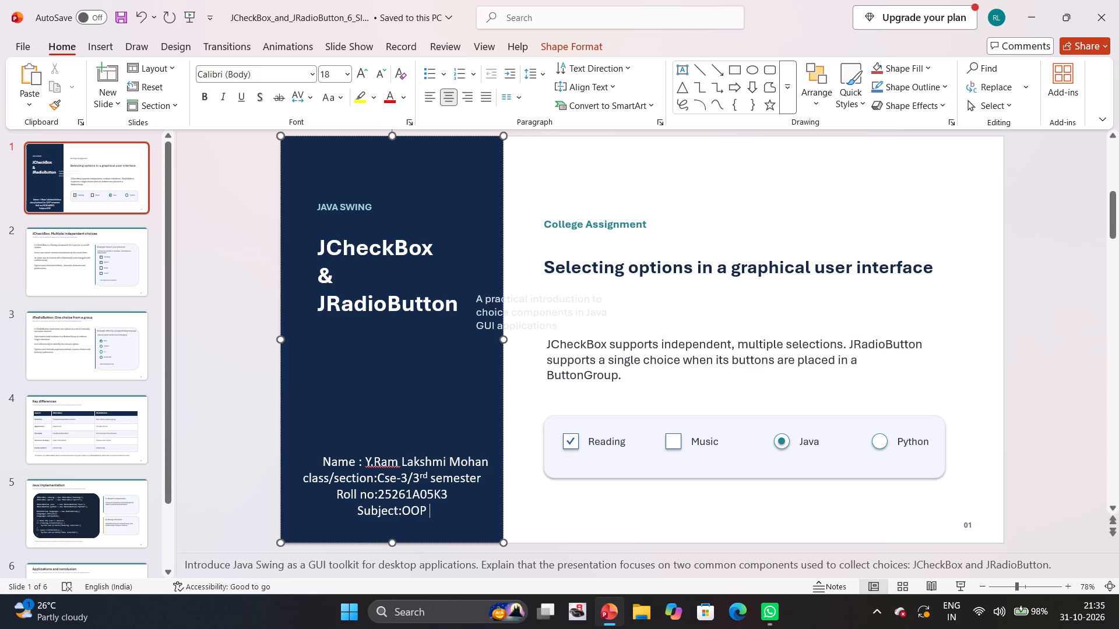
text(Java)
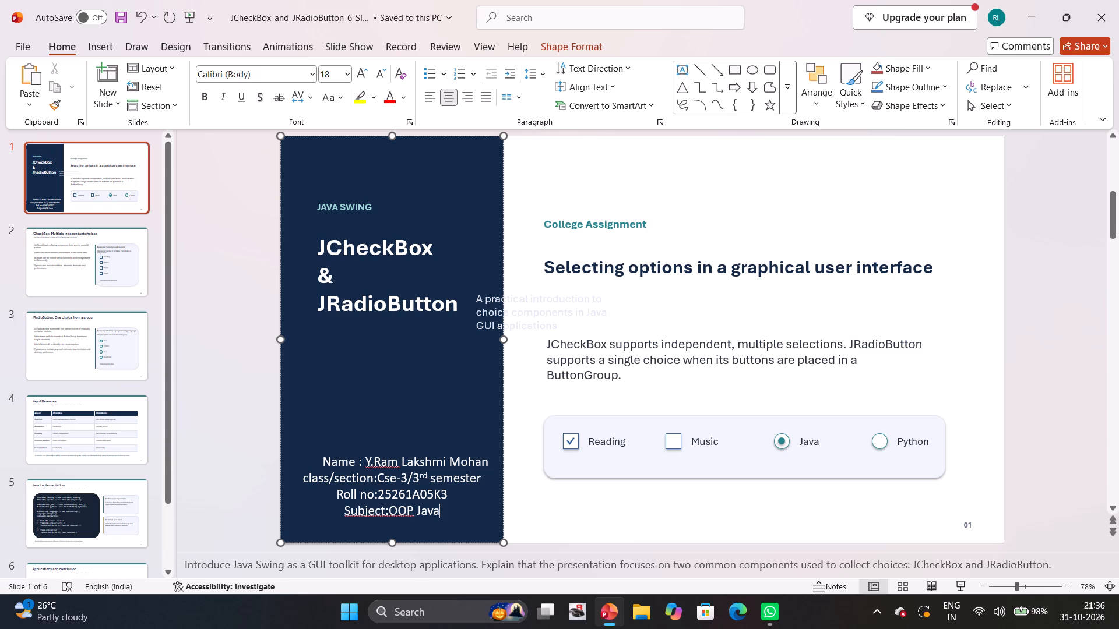
Move the "A practical introduction to choice components" text box into the navy panel, just below the JRadioButton title and aligned with it.
drag(519, 314, 431, 333)
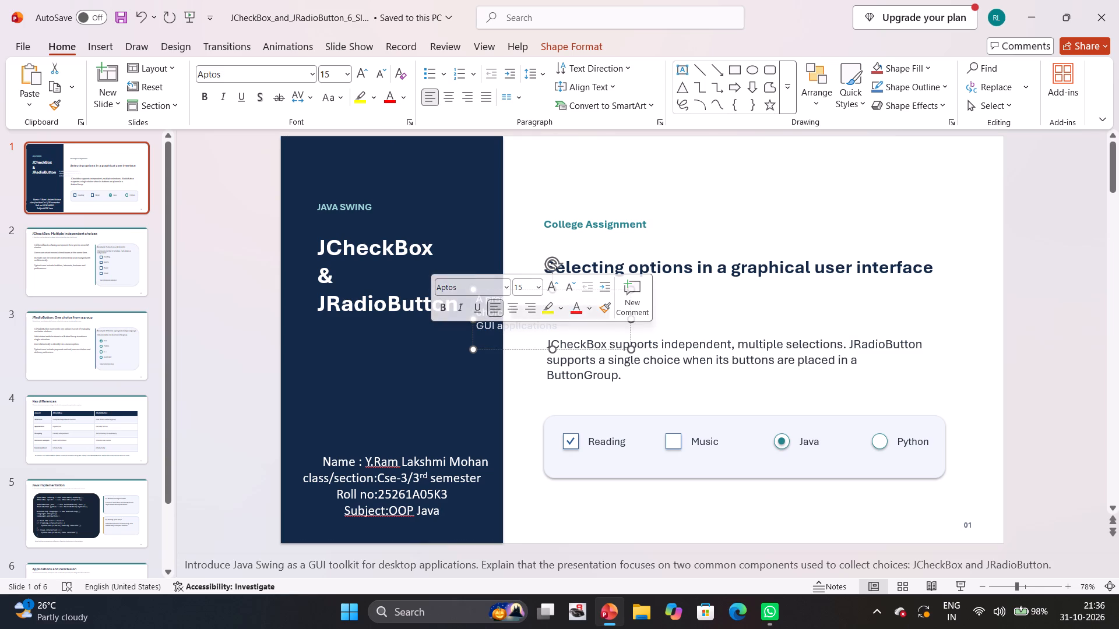
click(512, 342)
drag(512, 342, 458, 352)
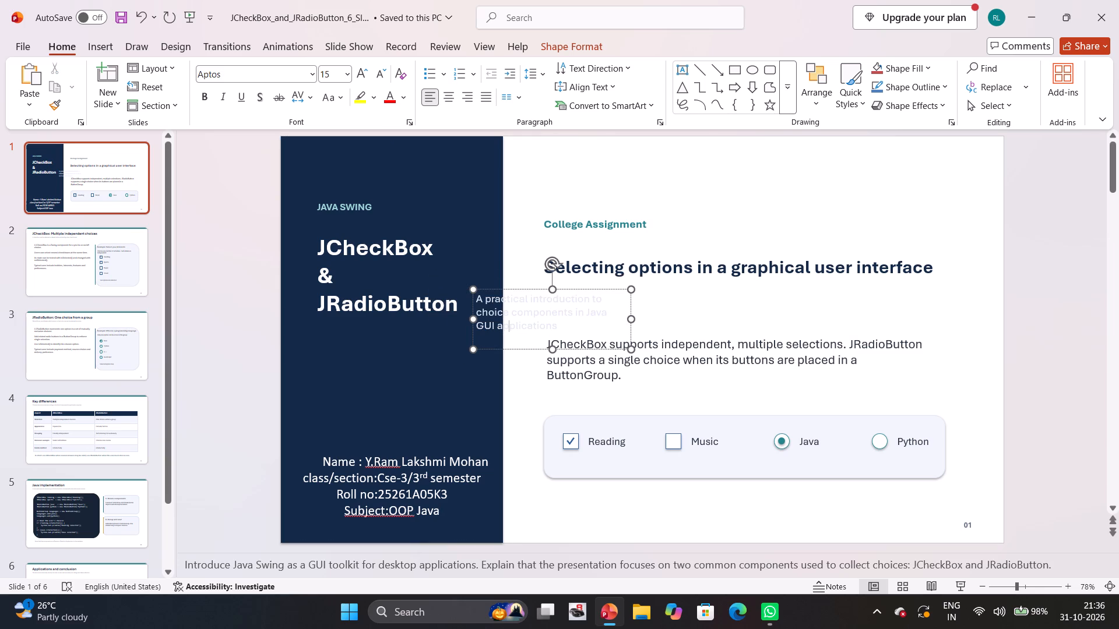
right_drag(489, 342, 336, 396)
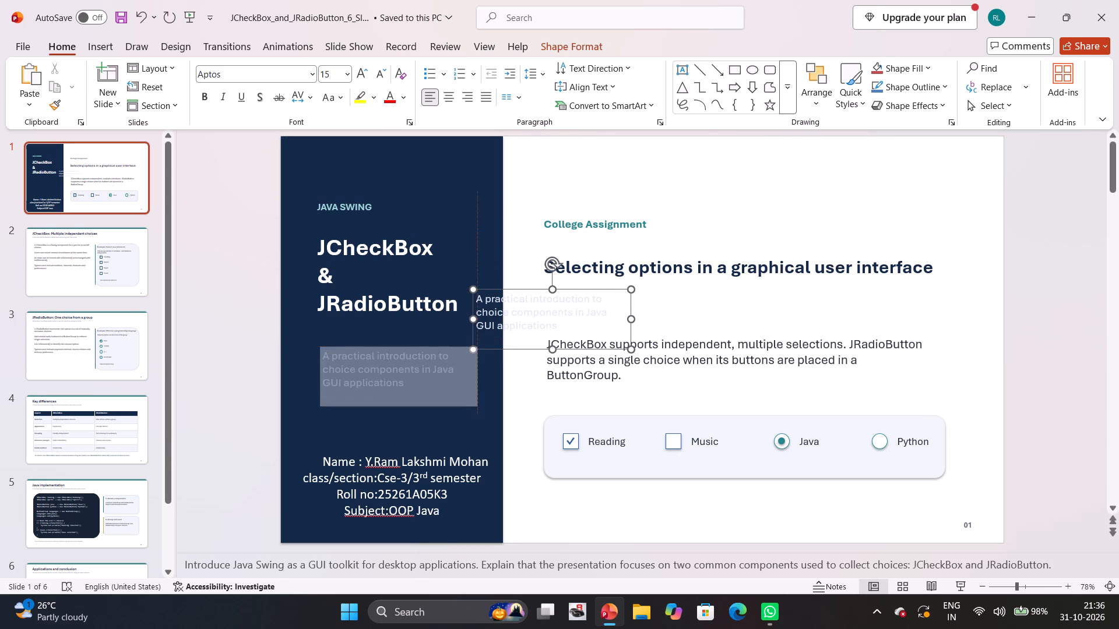
right_drag(336, 396, 330, 399)
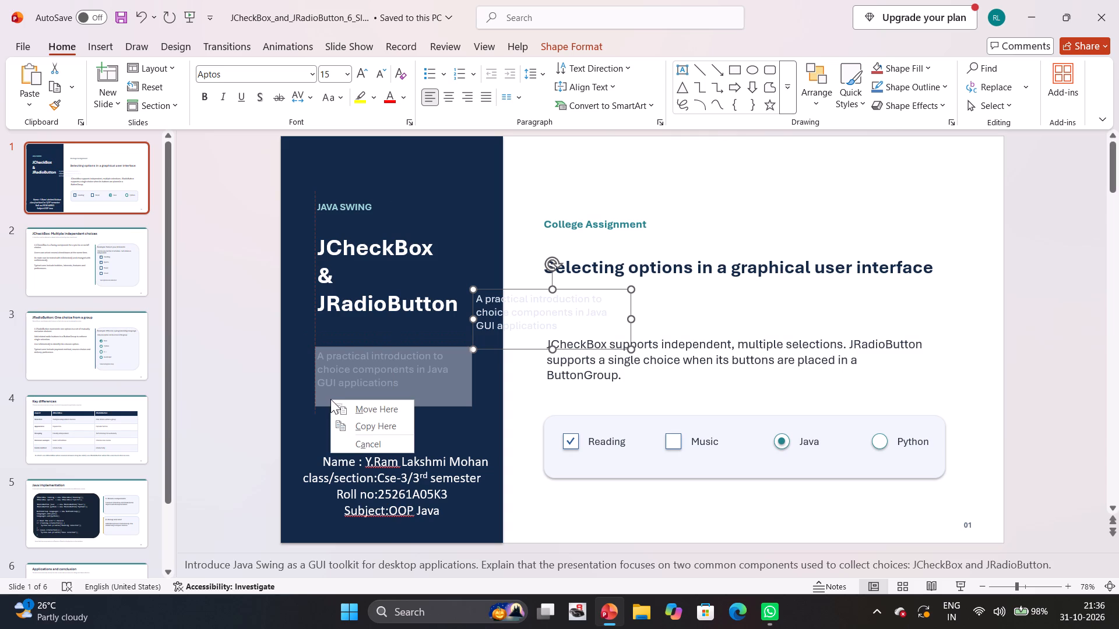
click(361, 409)
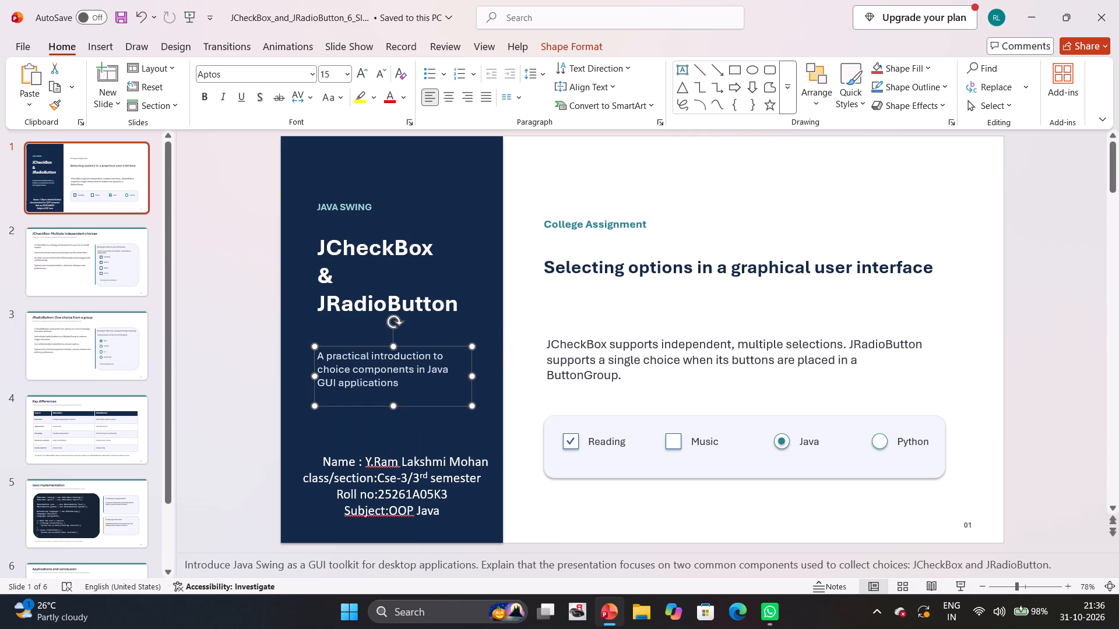
Delete the "College Assignment" text above the heading "Selecting options in a graphical user interface".
click(653, 222)
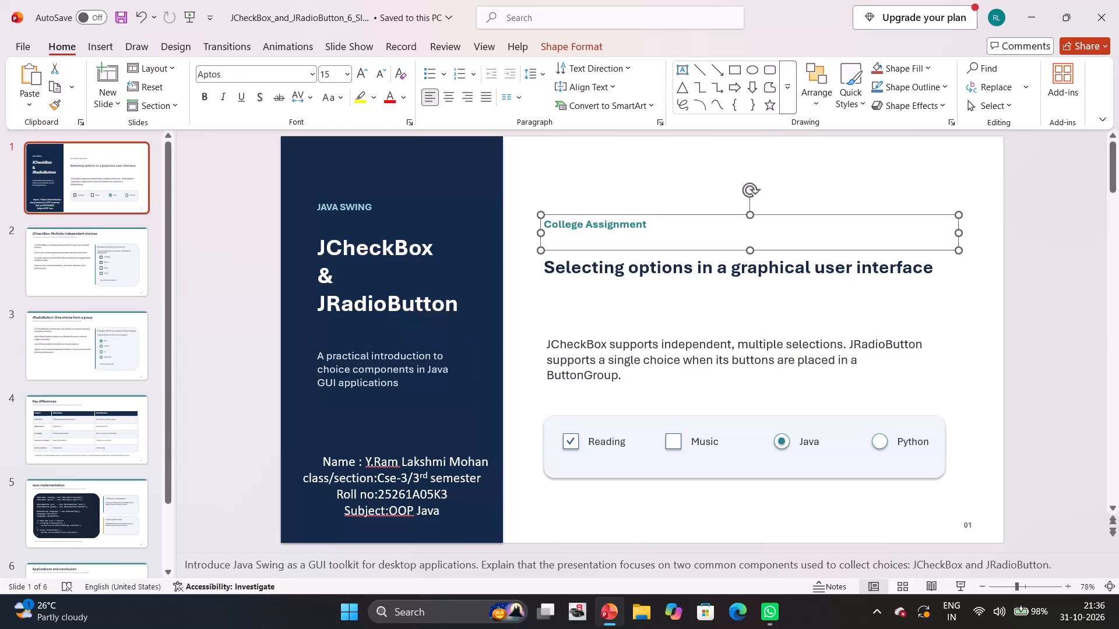
click(654, 223)
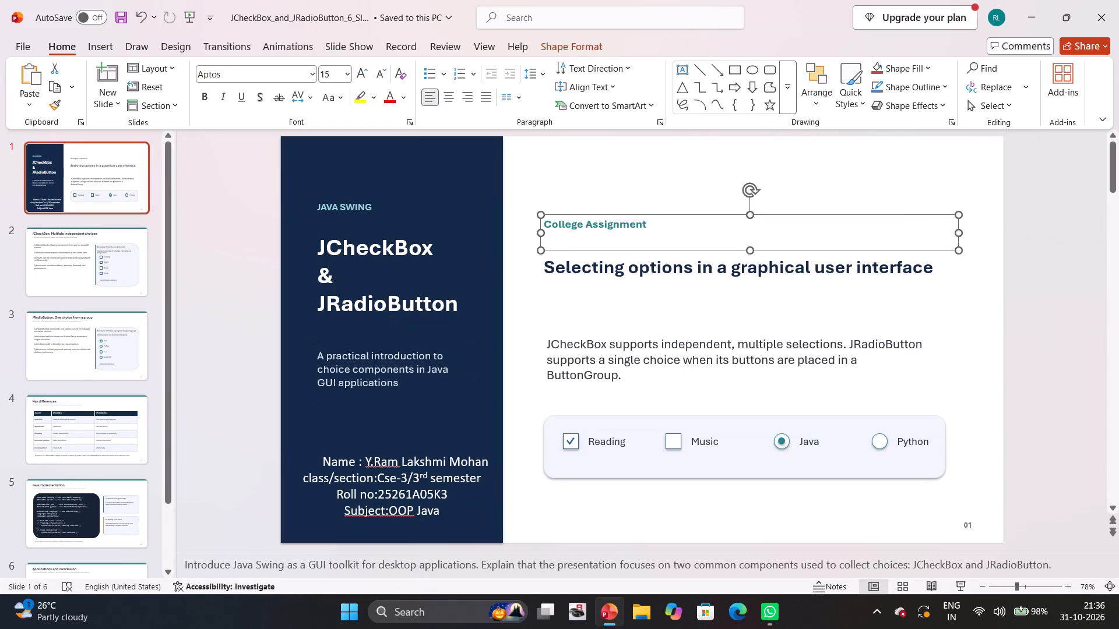
click(643, 223)
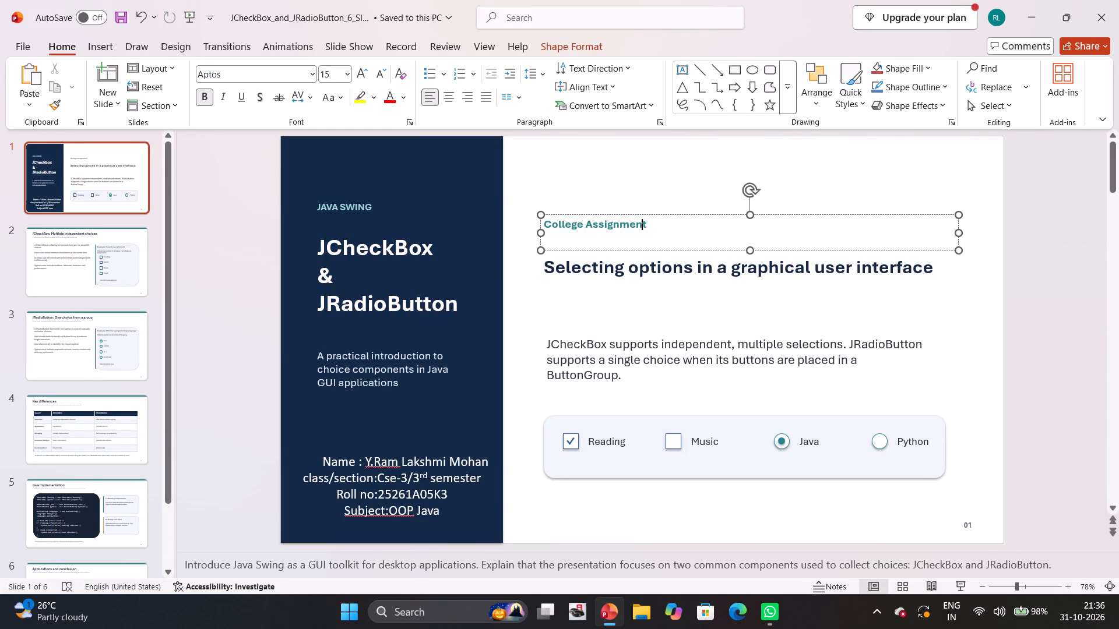
key(Right)
key(BackSpace)
key(BackSpace)
key(BackSpace)
key(BackSpace)
key(BackSpace)
key(BackSpace)
key(BackSpace)
key(BackSpace)
key(BackSpace)
key(BackSpace)
key(BackSpace)
key(BackSpace)
key(BackSpace)
key(BackSpace)
key(BackSpace)
key(BackSpace)
key(BackSpace)
key(BackSpace)
key(BackSpace)
key(BackSpace)
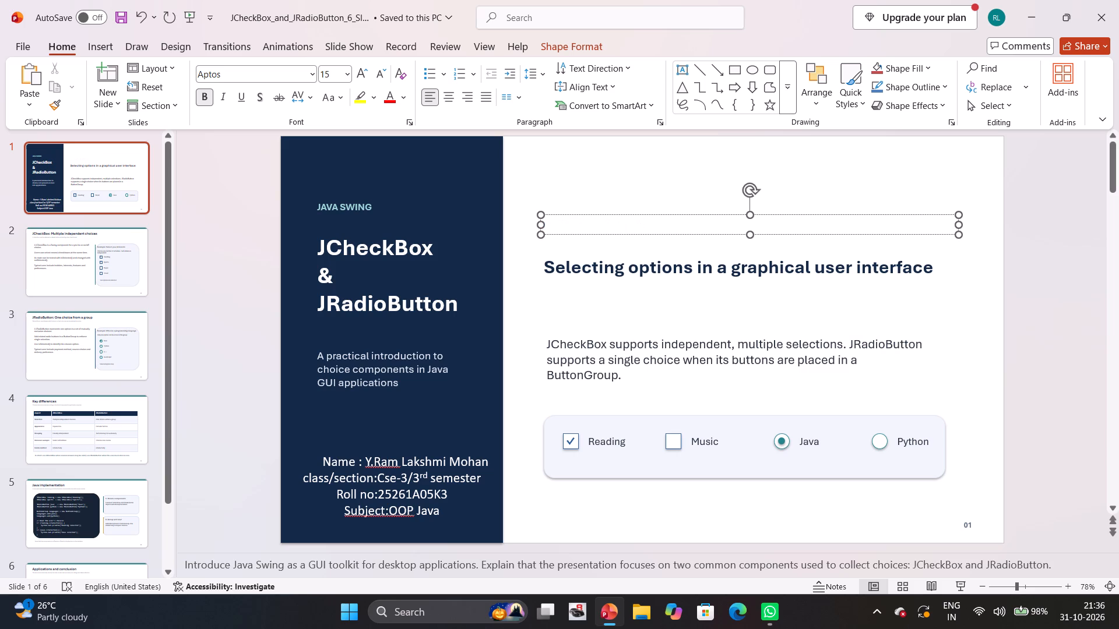
key(Down)
Review the content of the remaining slides, from slide 2 through the Applications and conclusion slide.
click(110, 262)
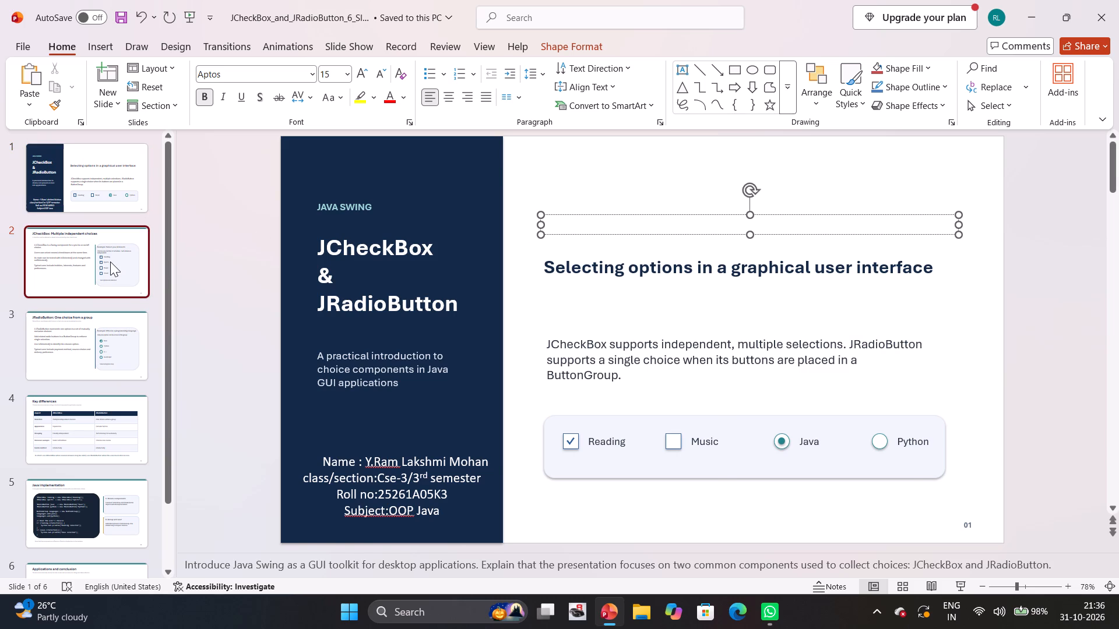
key(Down)
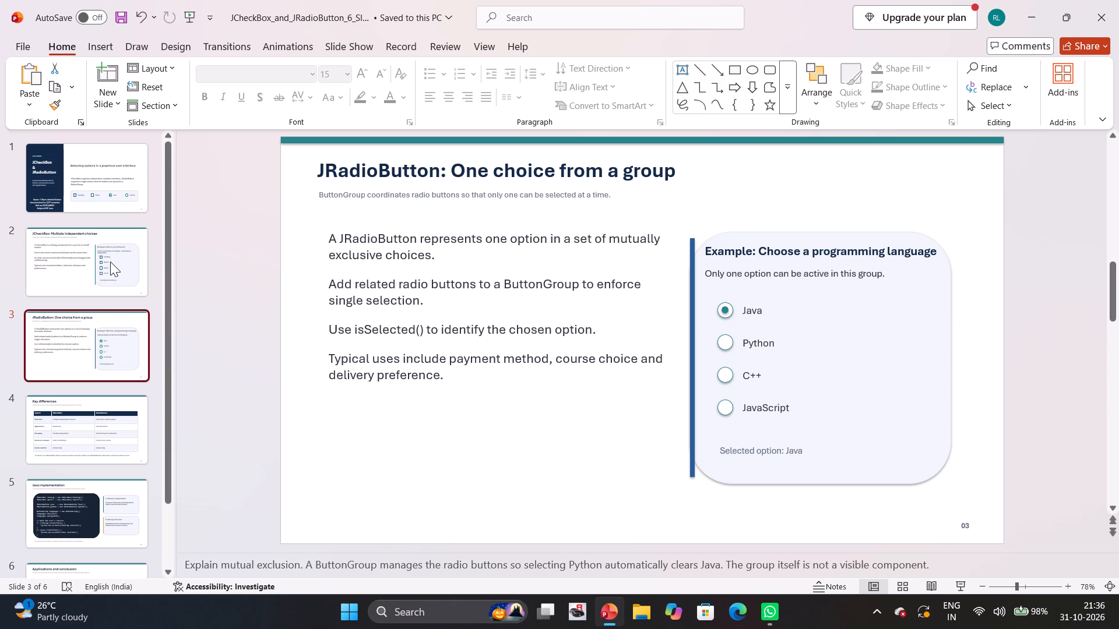
key(Down)
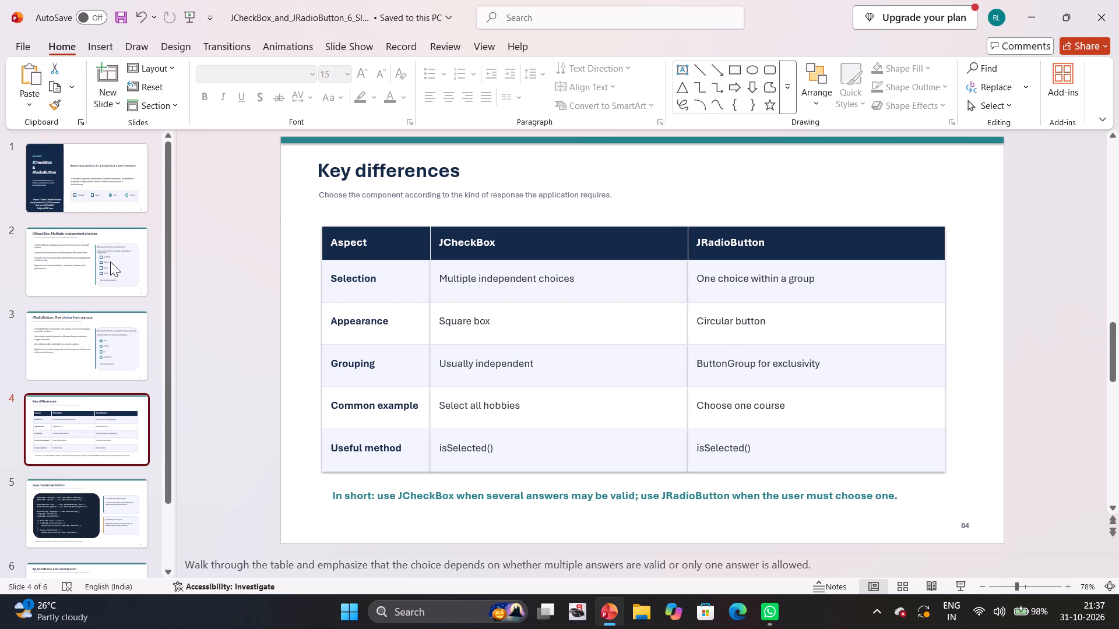
key(Down)
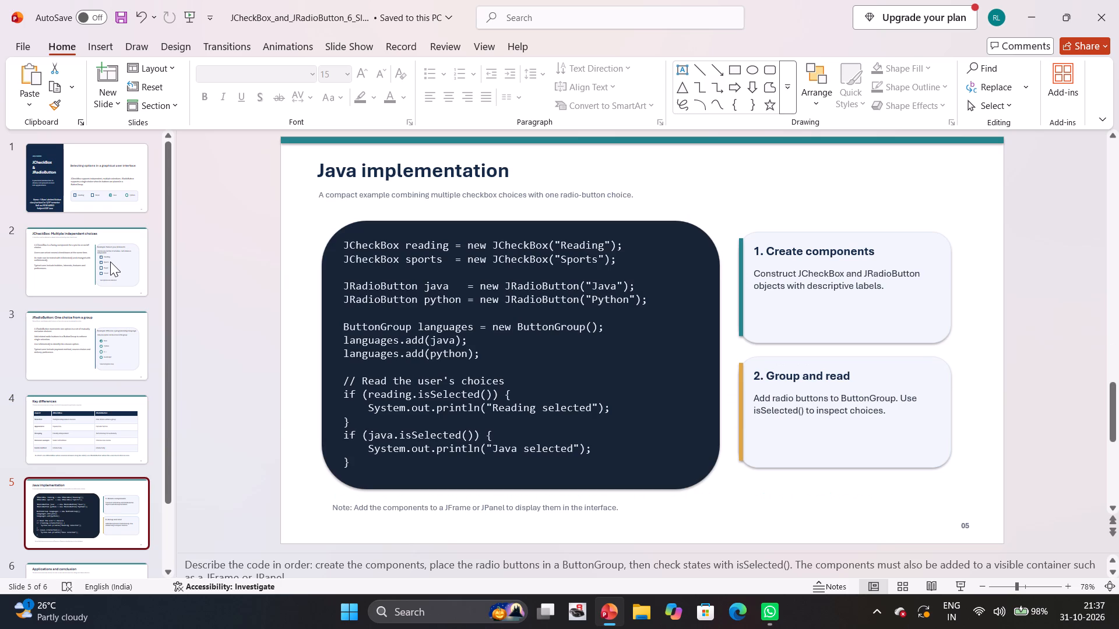
key(Down)
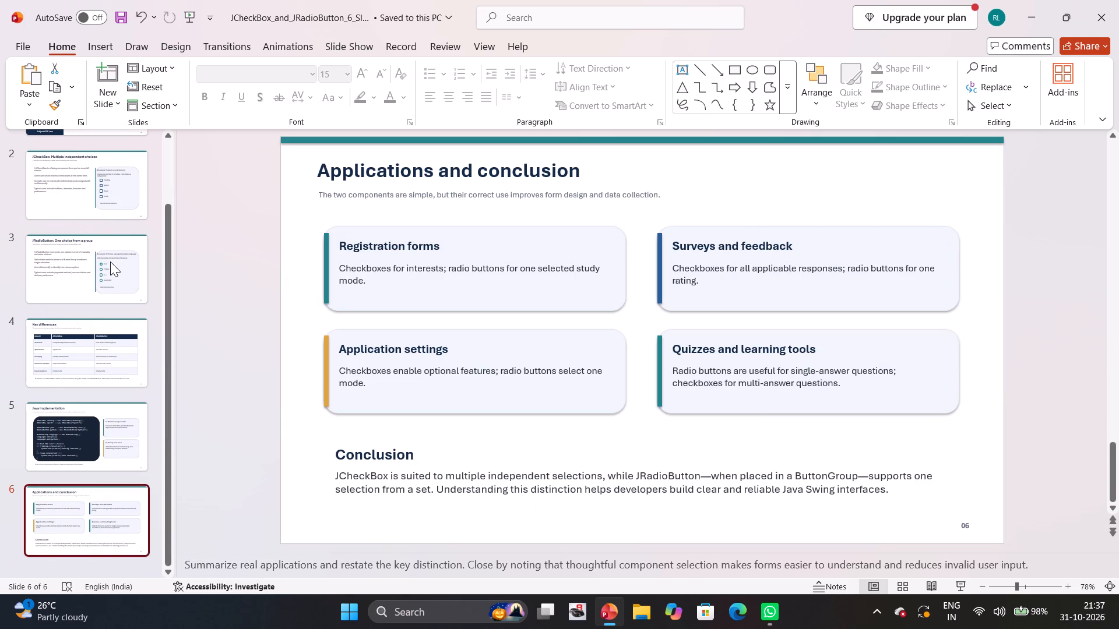
key(Down)
key(Up)
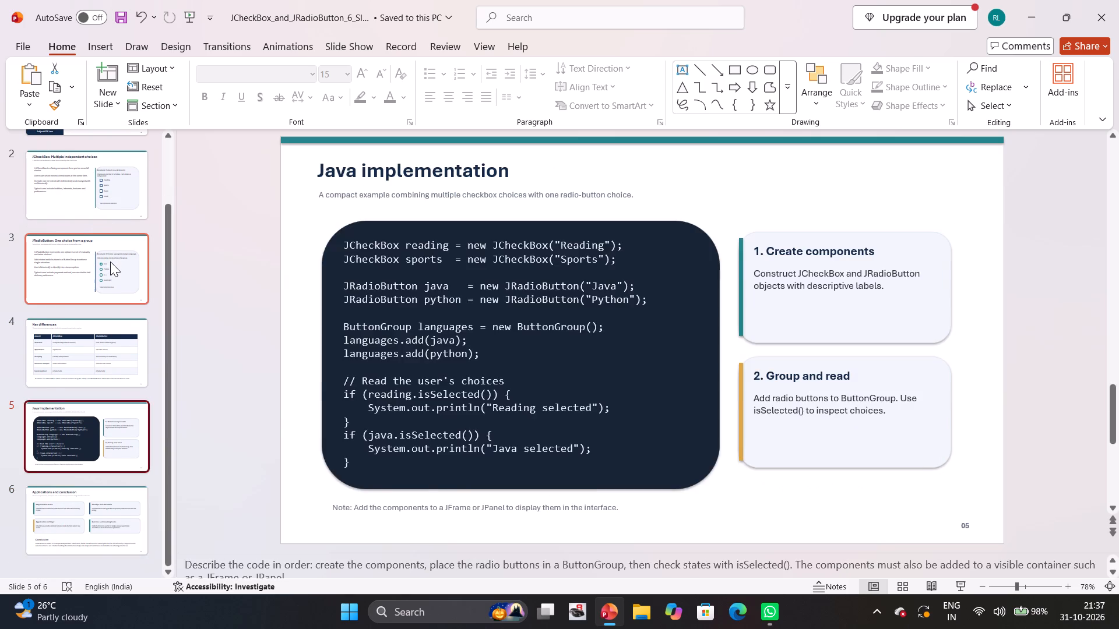
Look over the Applications and conclusion slide and go back through the slides to the title slide.
key(Down)
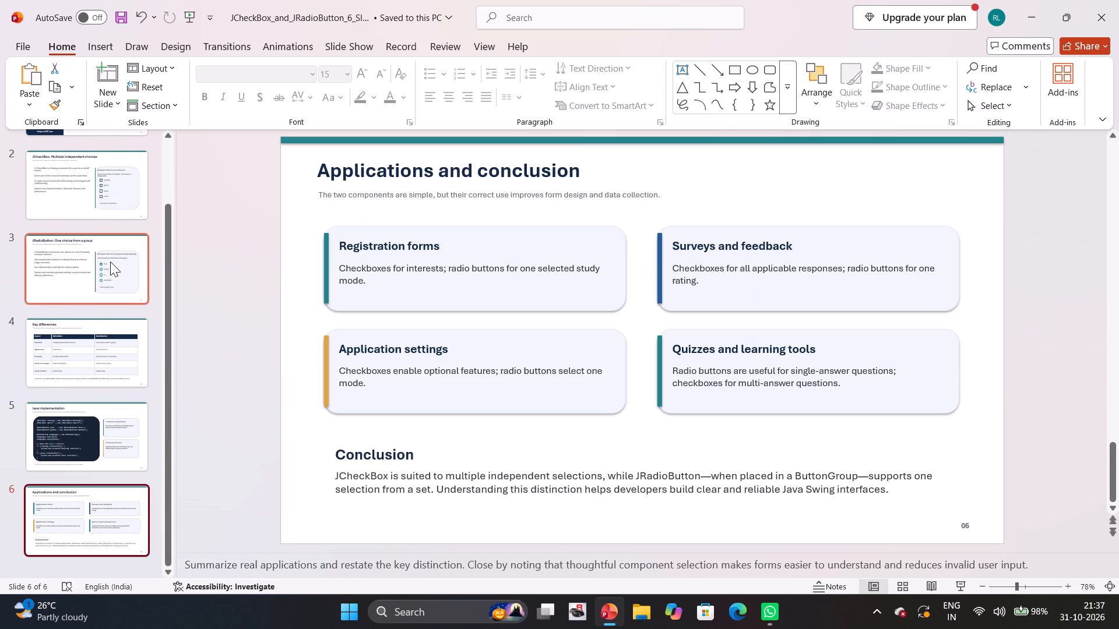
key(Up)
key(Up)
key(Up)
key(Up)
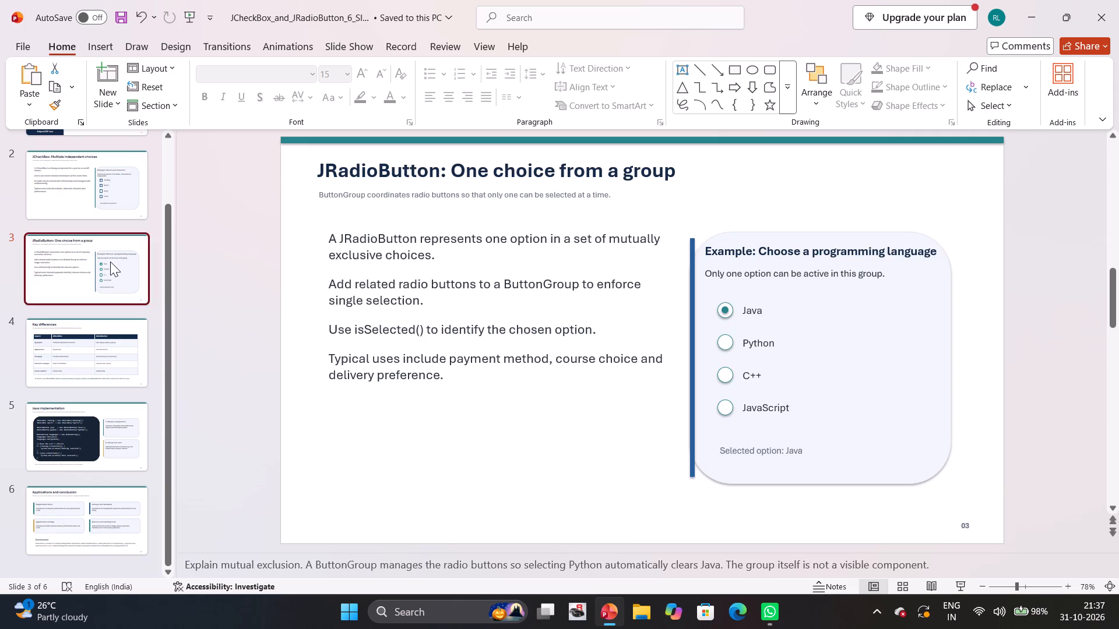
key(Up)
key(Up)
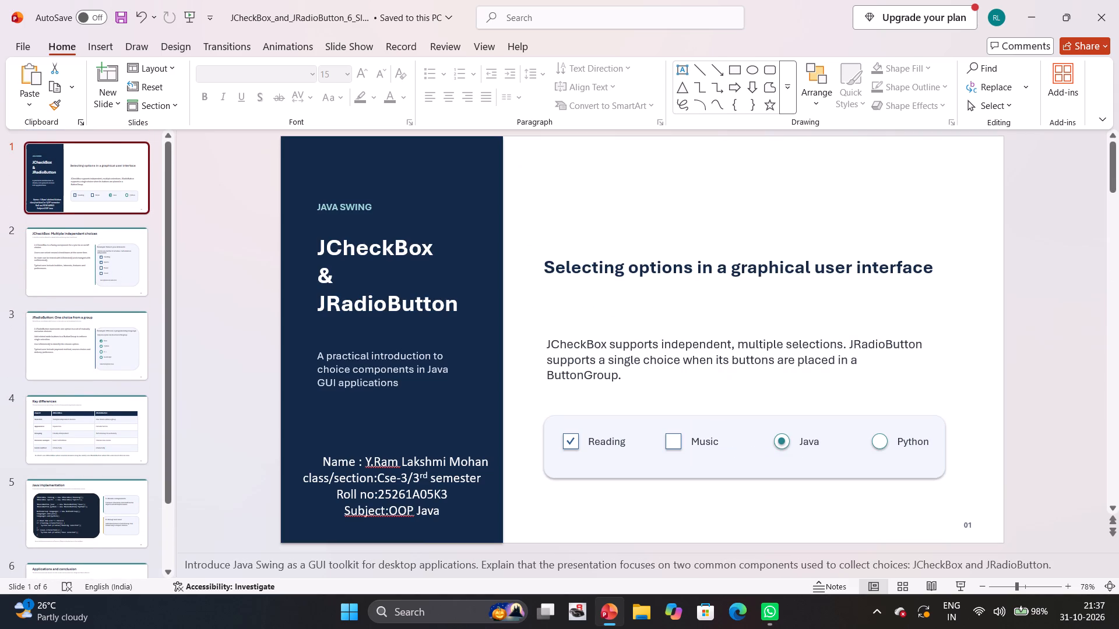
Save the presentation.
click(119, 12)
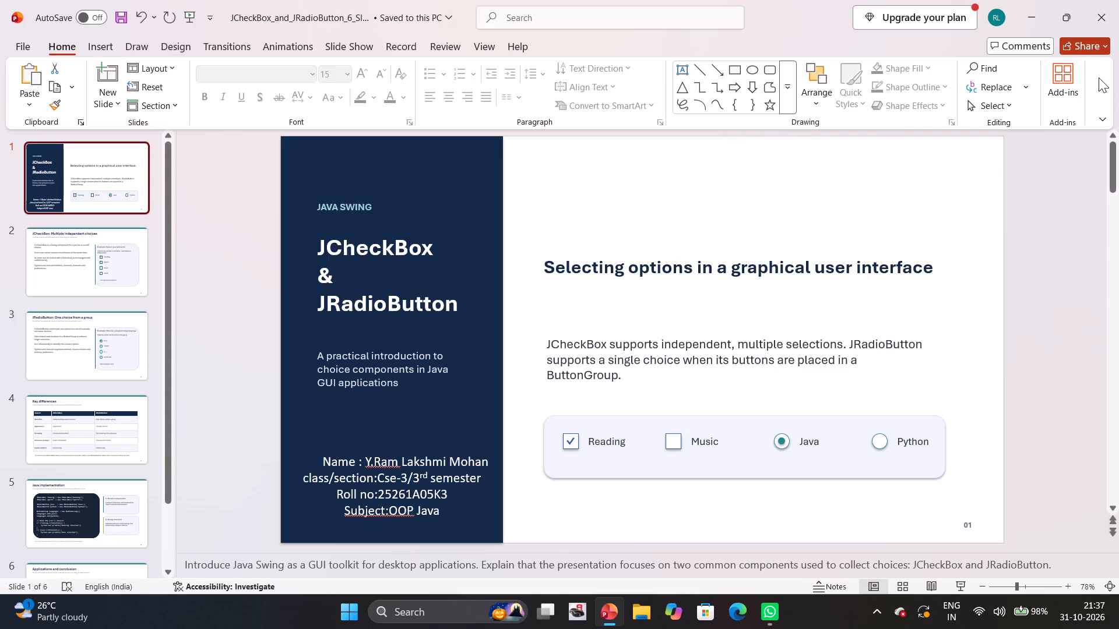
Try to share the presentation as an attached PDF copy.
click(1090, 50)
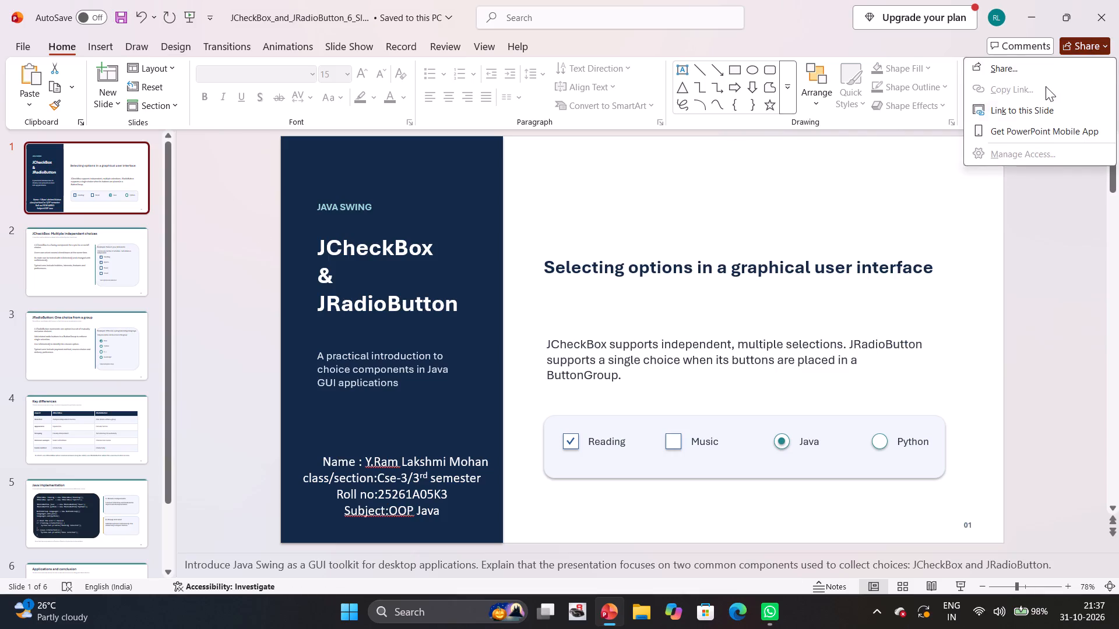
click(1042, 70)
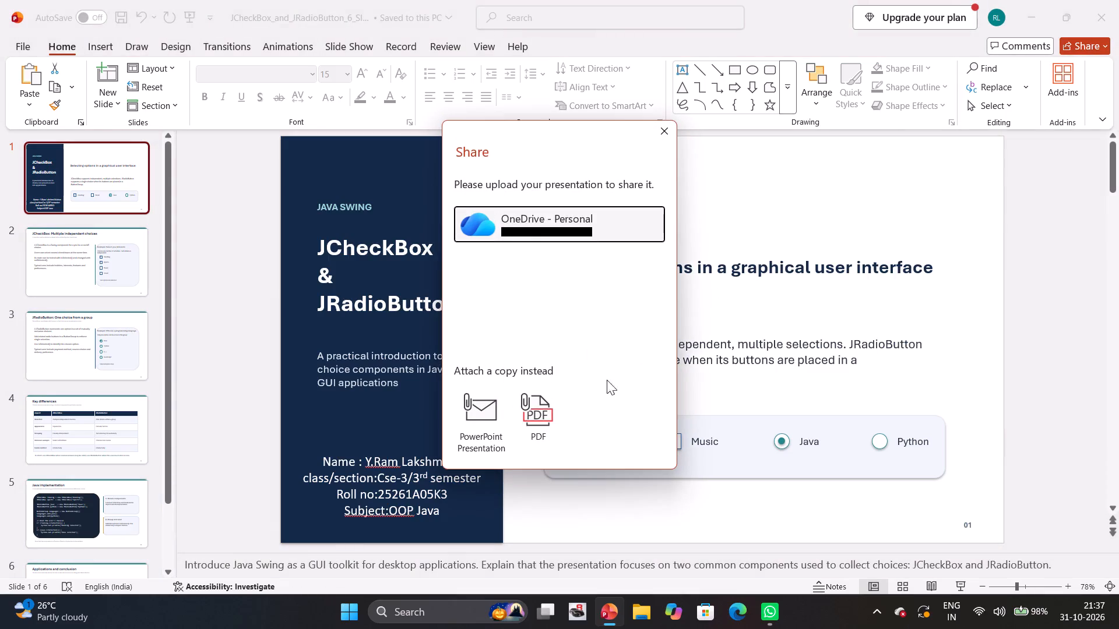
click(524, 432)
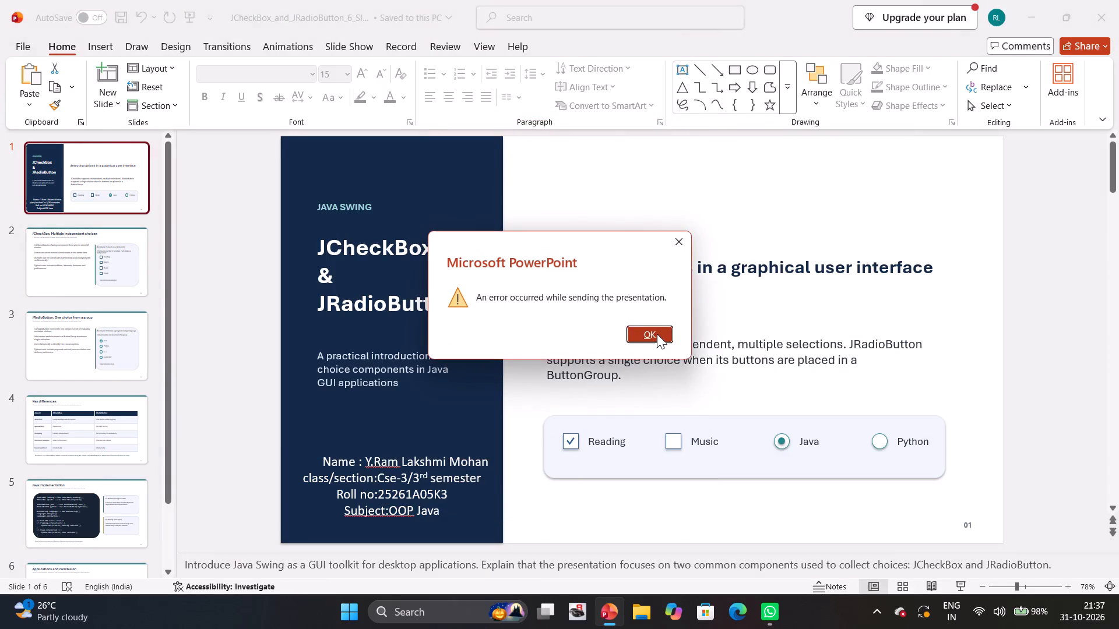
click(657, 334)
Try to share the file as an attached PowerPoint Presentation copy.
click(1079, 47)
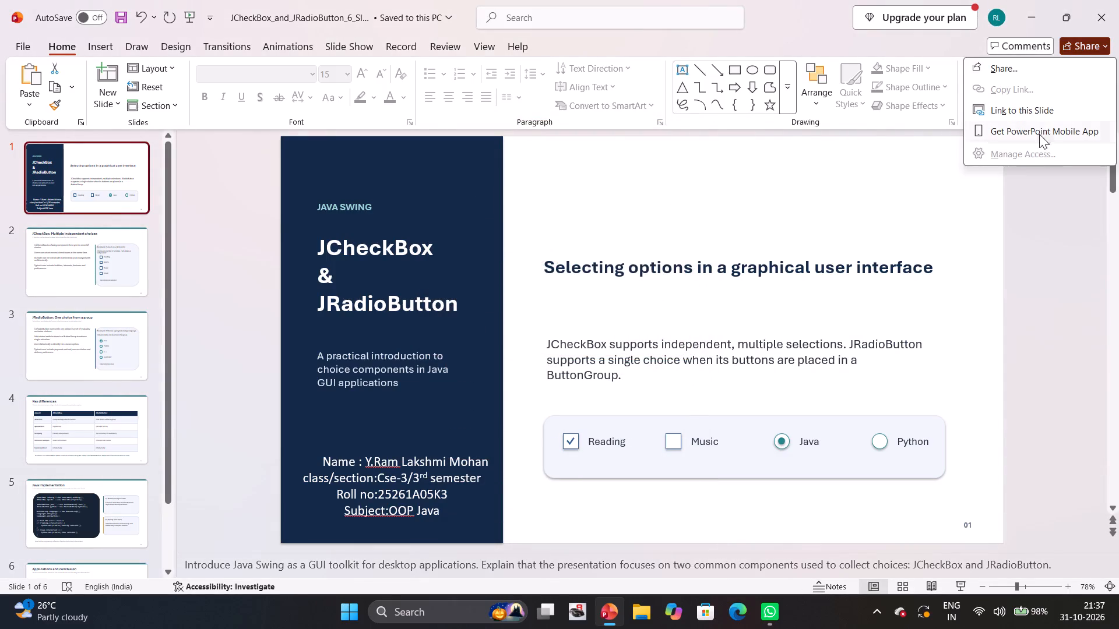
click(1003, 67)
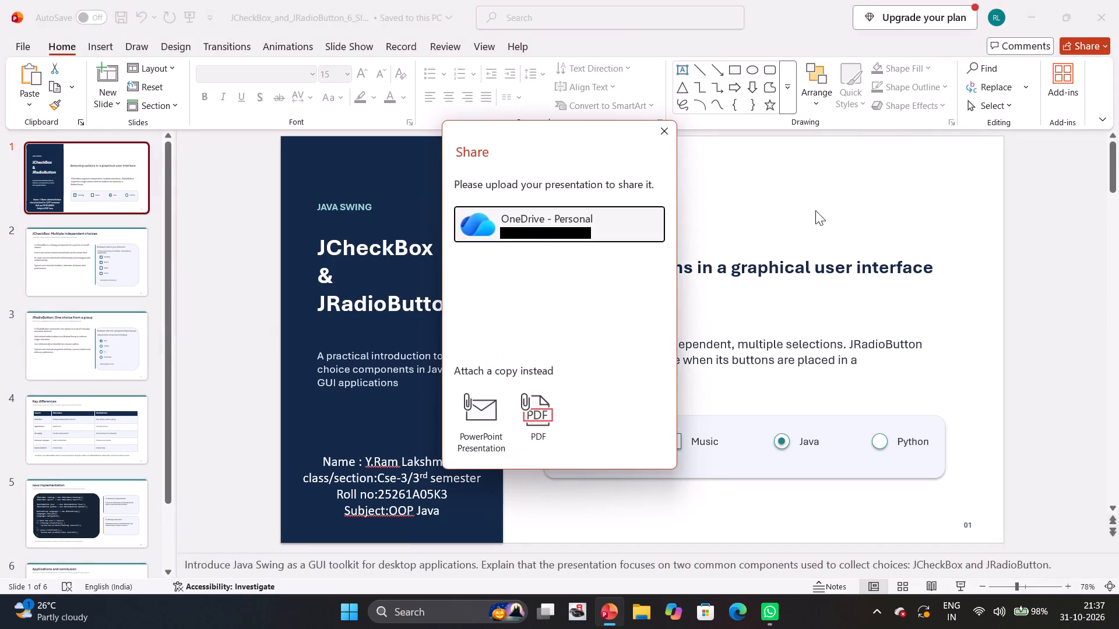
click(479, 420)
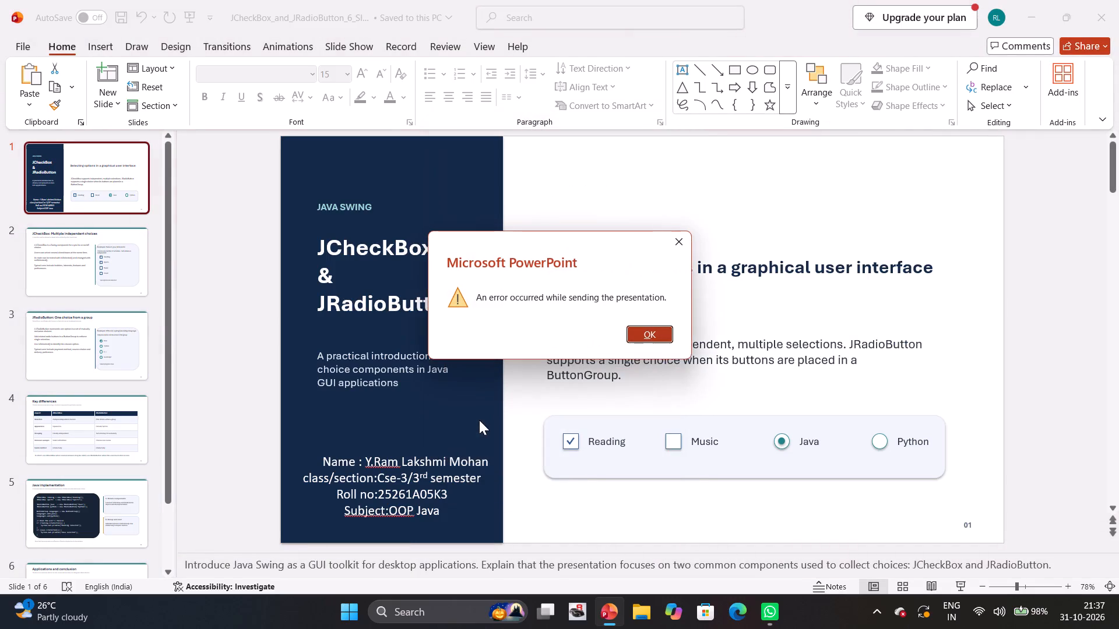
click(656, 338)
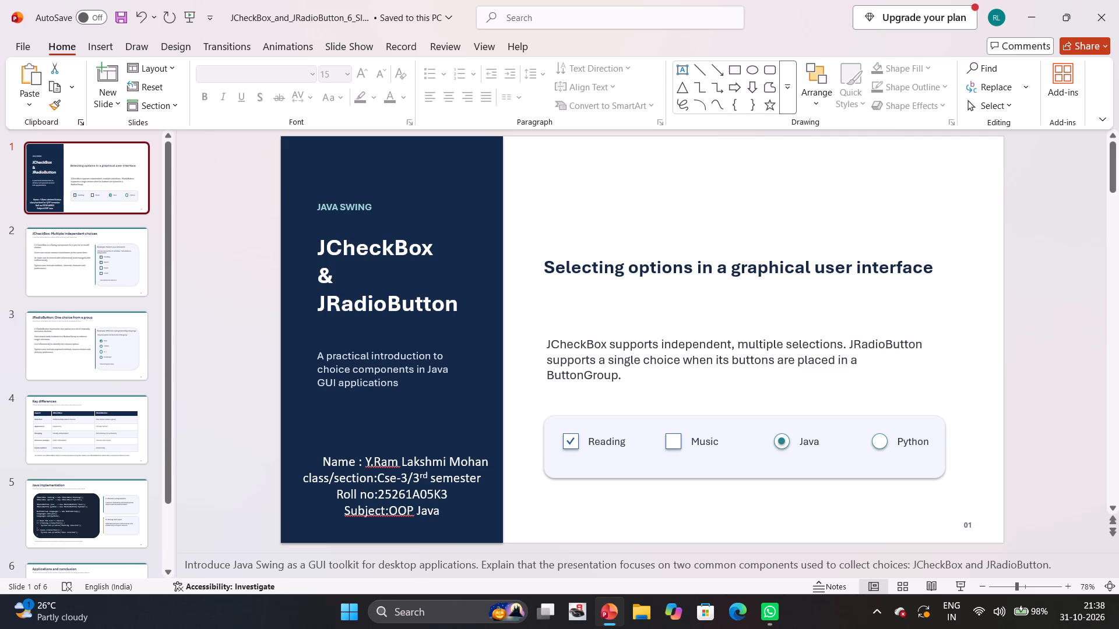
Turn on AutoSave by uploading the presentation to the personal OneDrive.
click(445, 19)
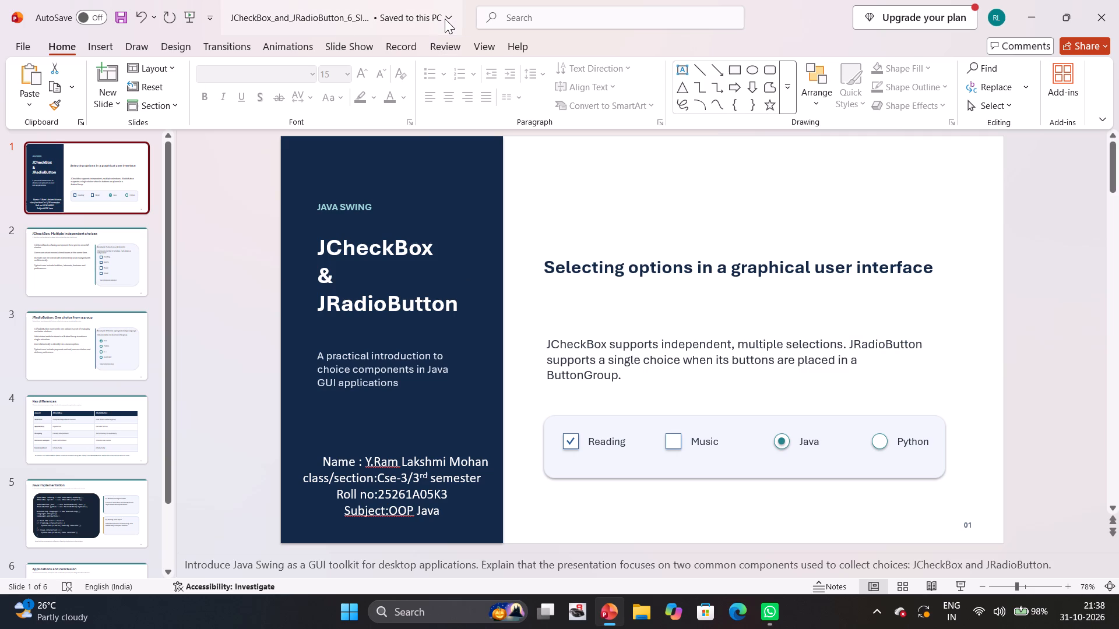
click(445, 19)
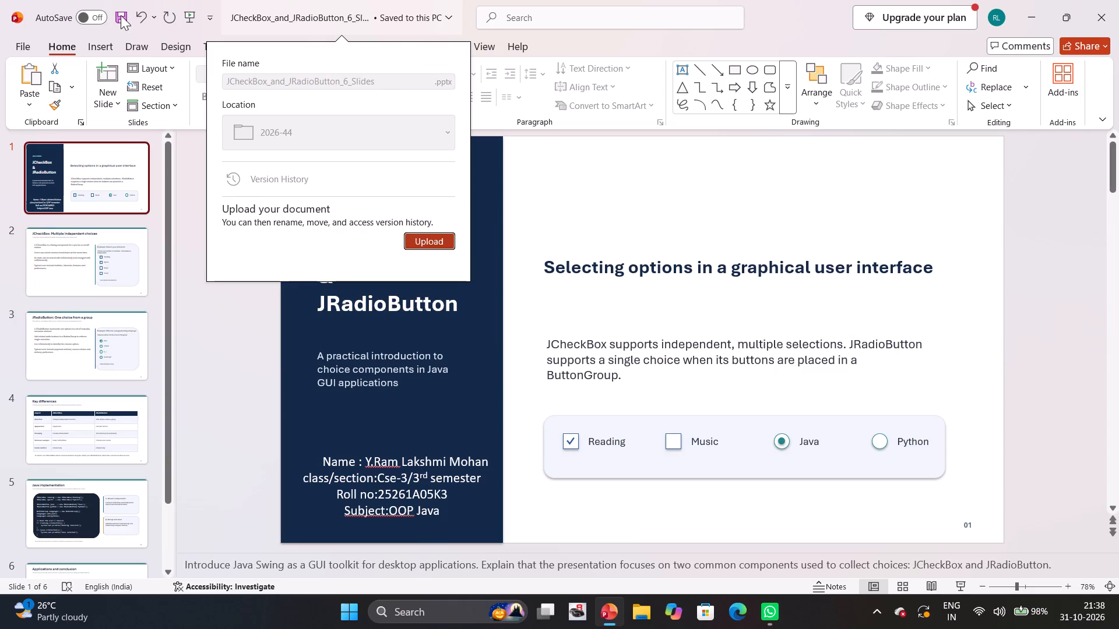
click(86, 13)
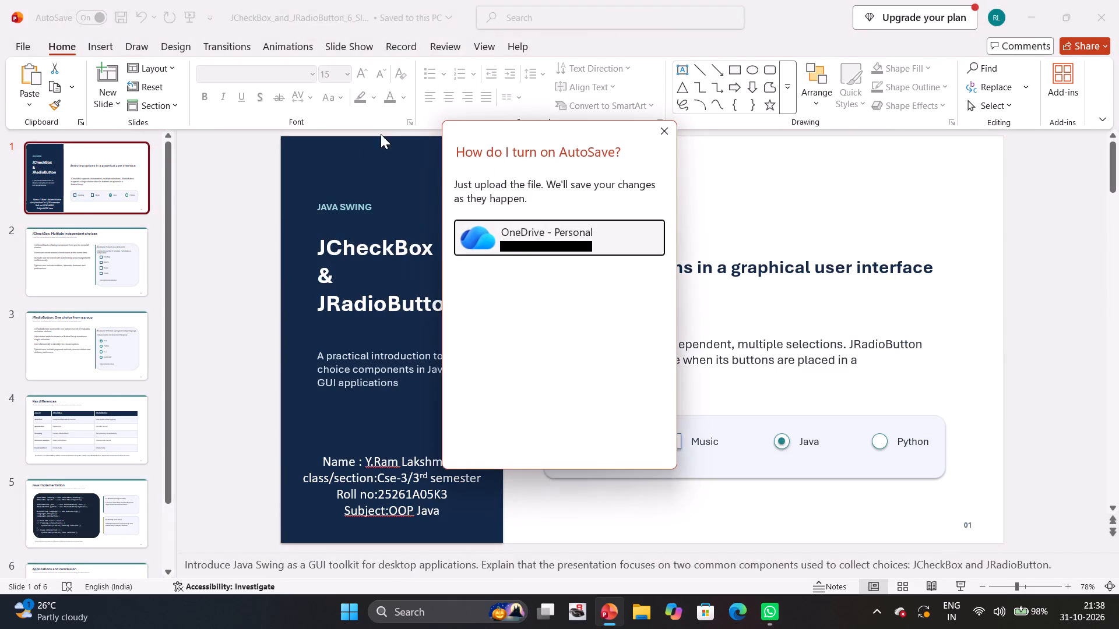
click(511, 247)
click(511, 247)
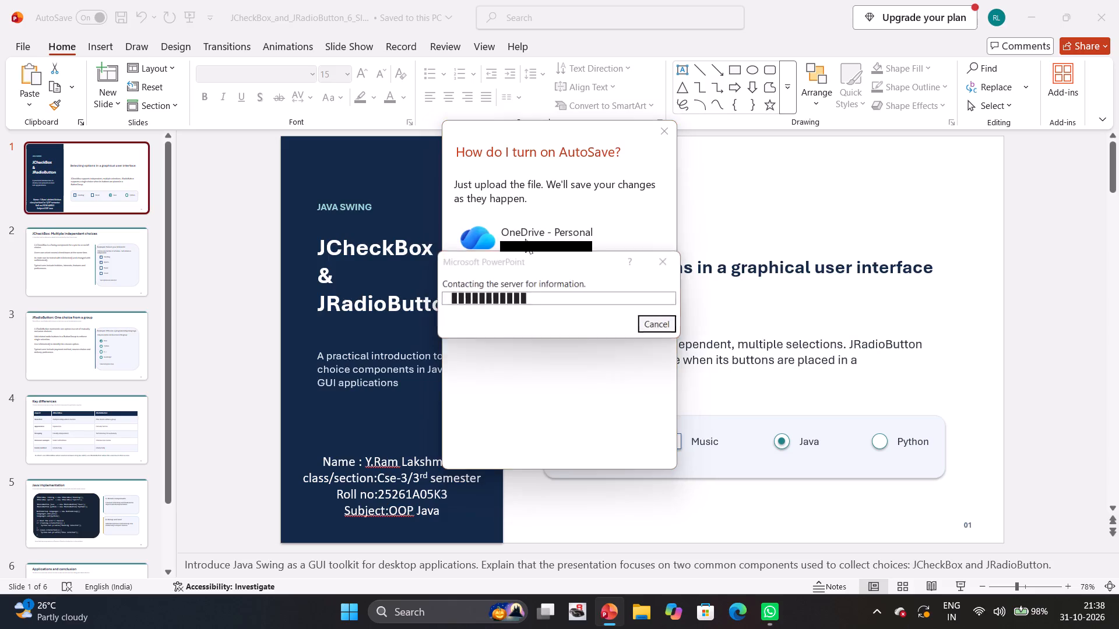
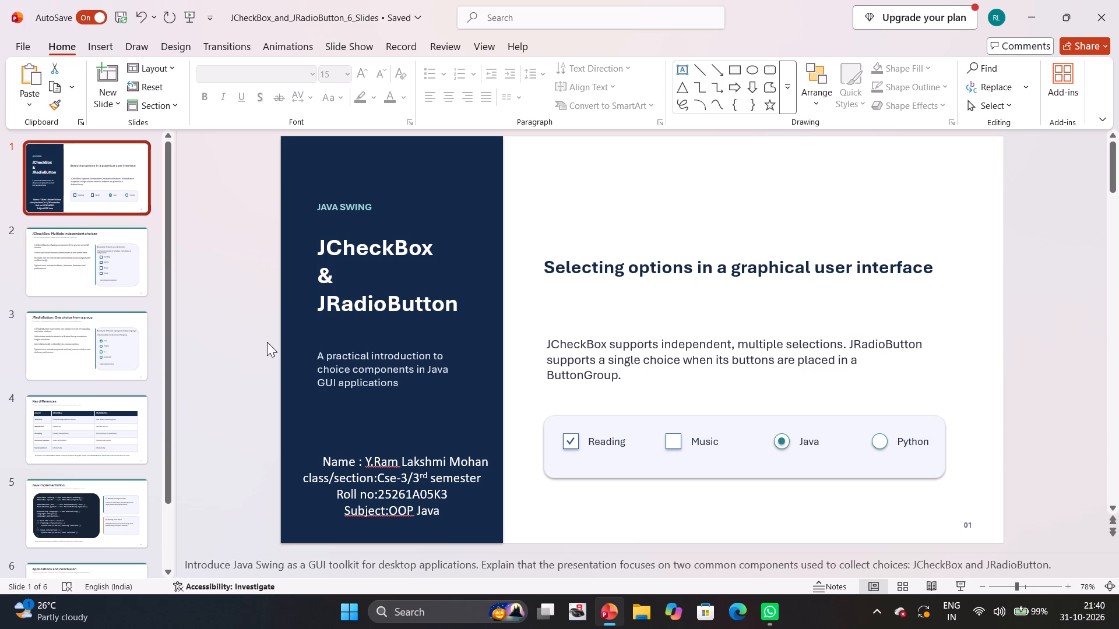
View slide 2, covering JCheckBox and multiple independent choices.
click(140, 273)
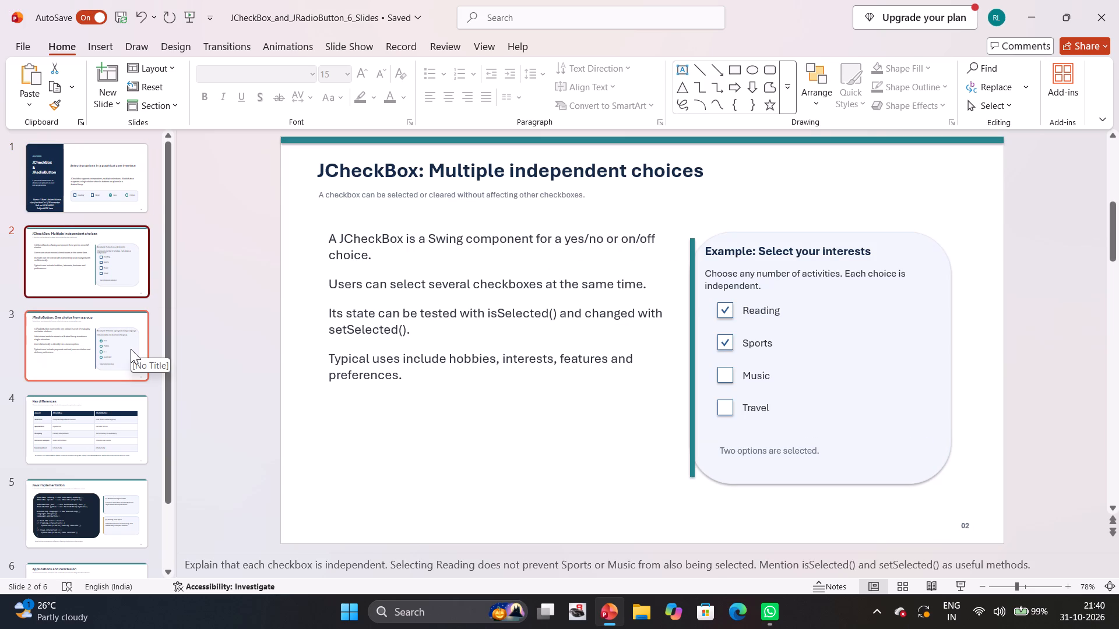
Look through slide 3 on JRadioButton and slide 4 on key differences, and return to the title slide.
click(131, 349)
click(136, 432)
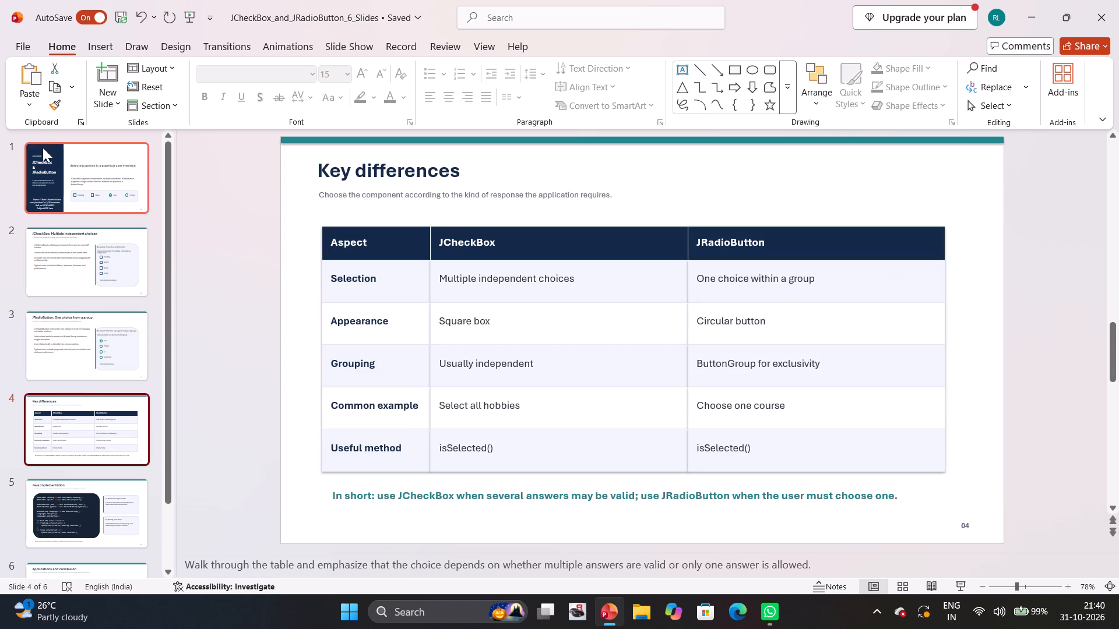
click(66, 177)
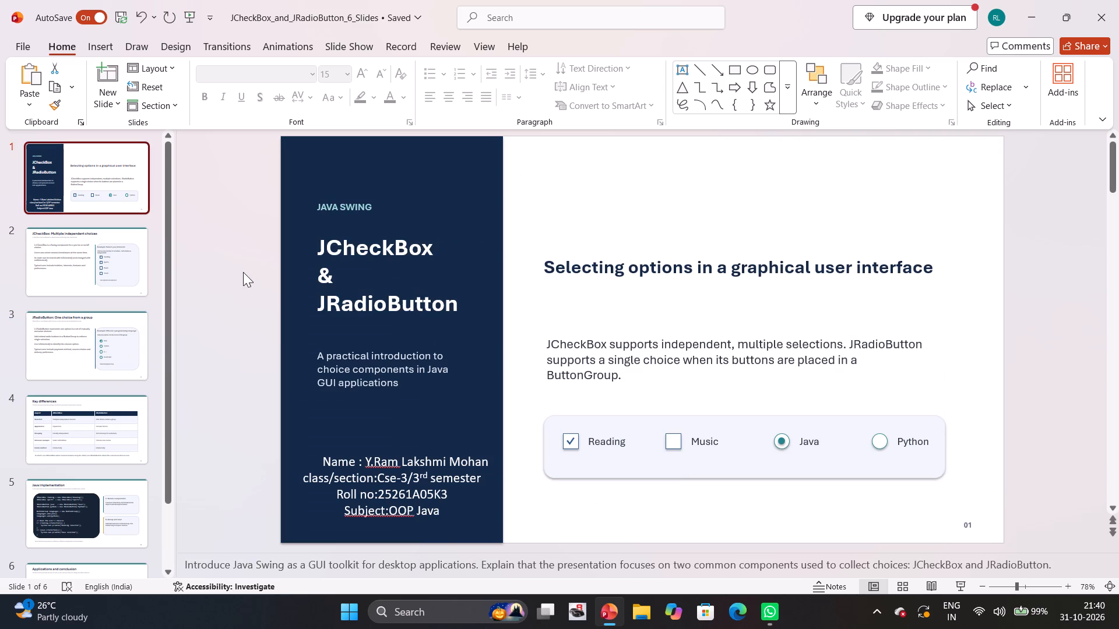
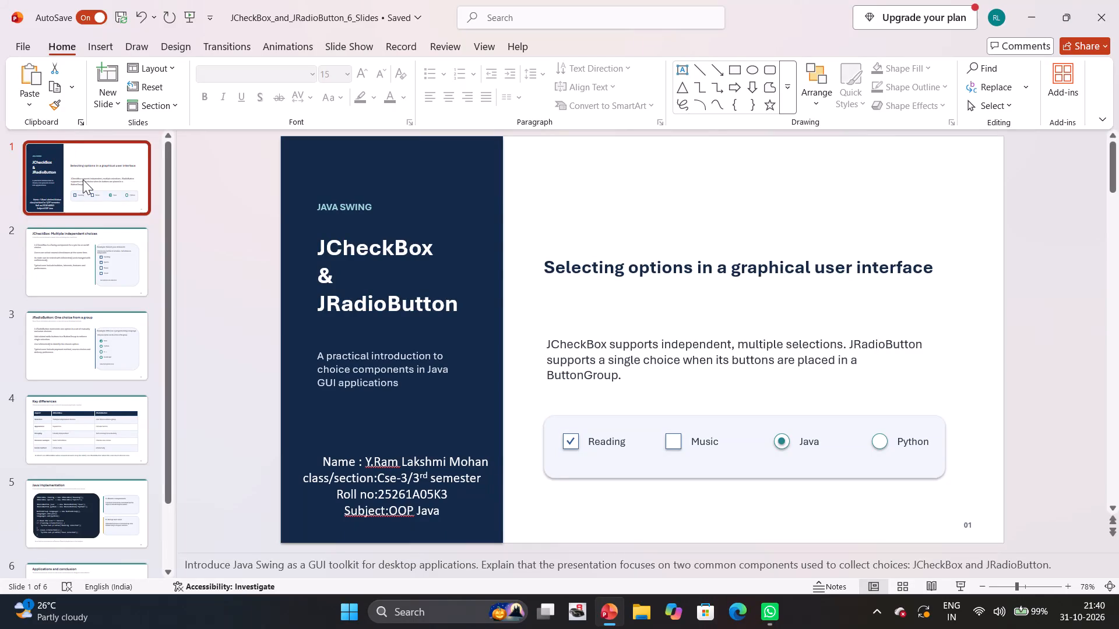
Delete the class/section line from the student details on title slide 1, keeping the "Roll no" line intact below the name.
click(83, 179)
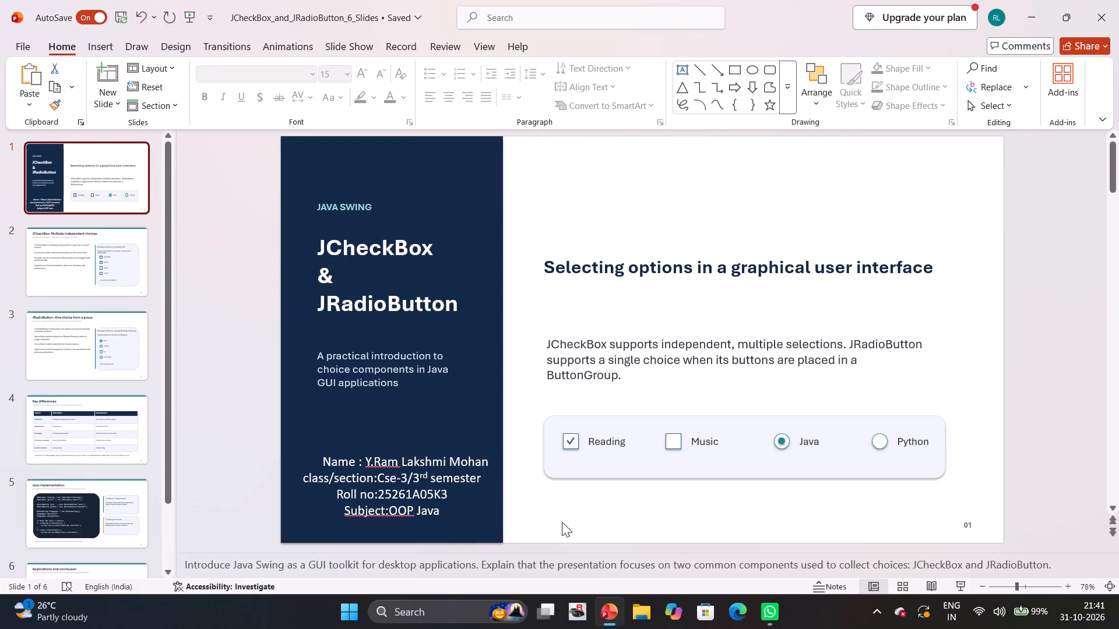
drag(483, 481, 325, 478)
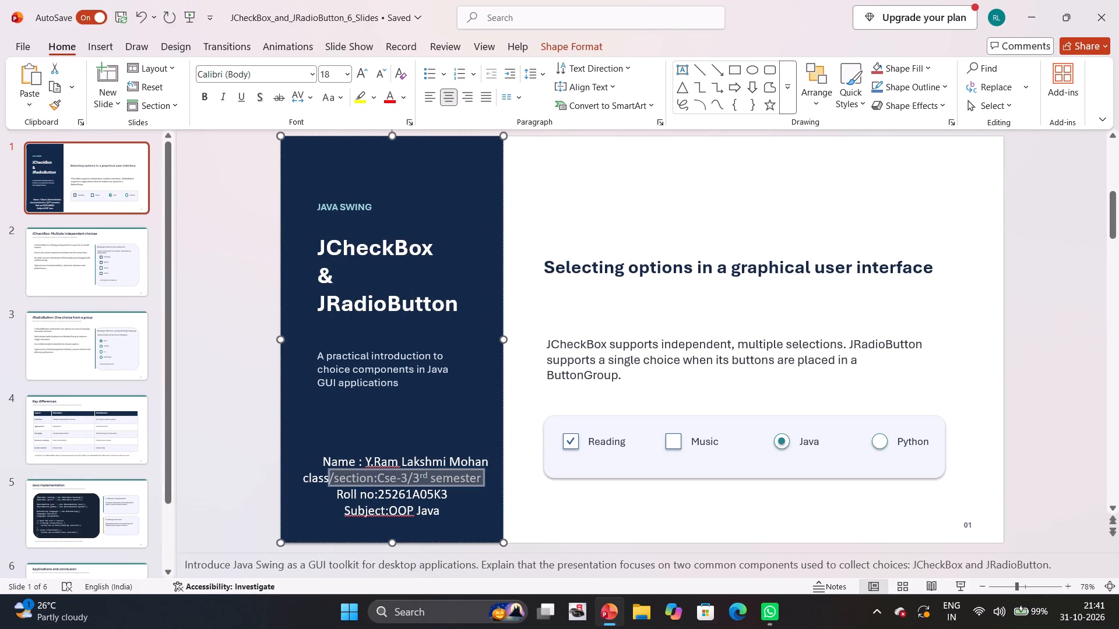
drag(325, 478, 312, 476)
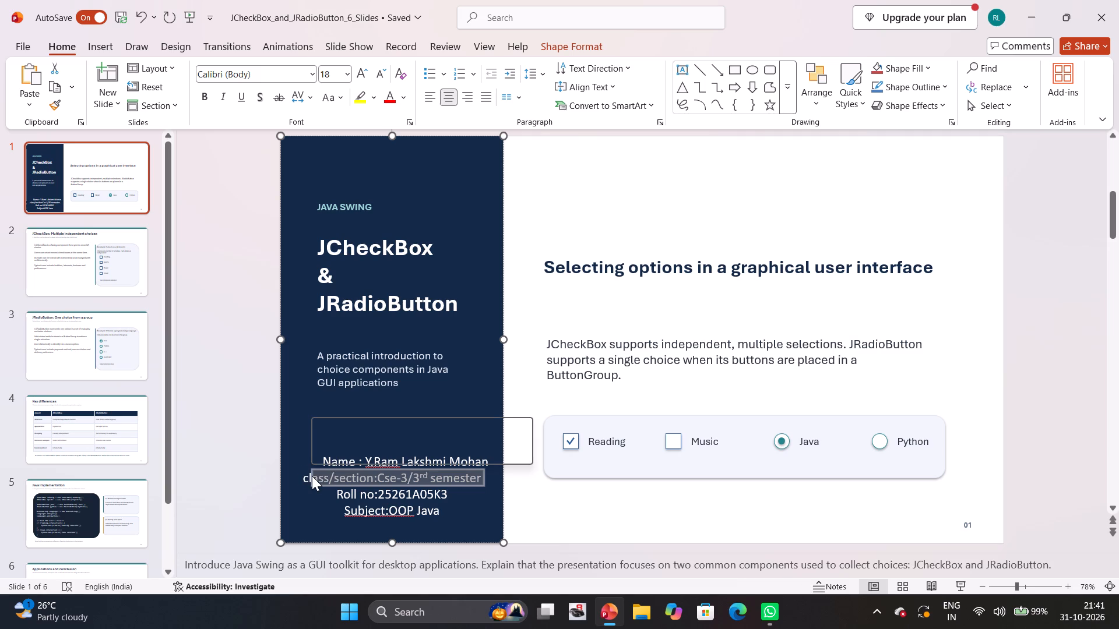
key(BackSpace)
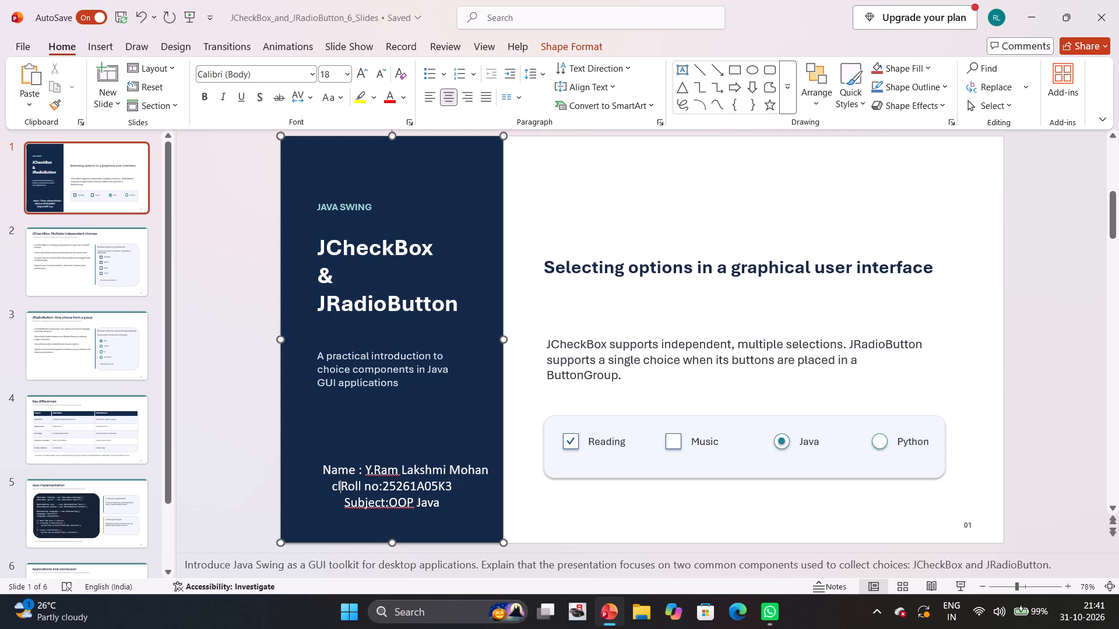
key(Delete)
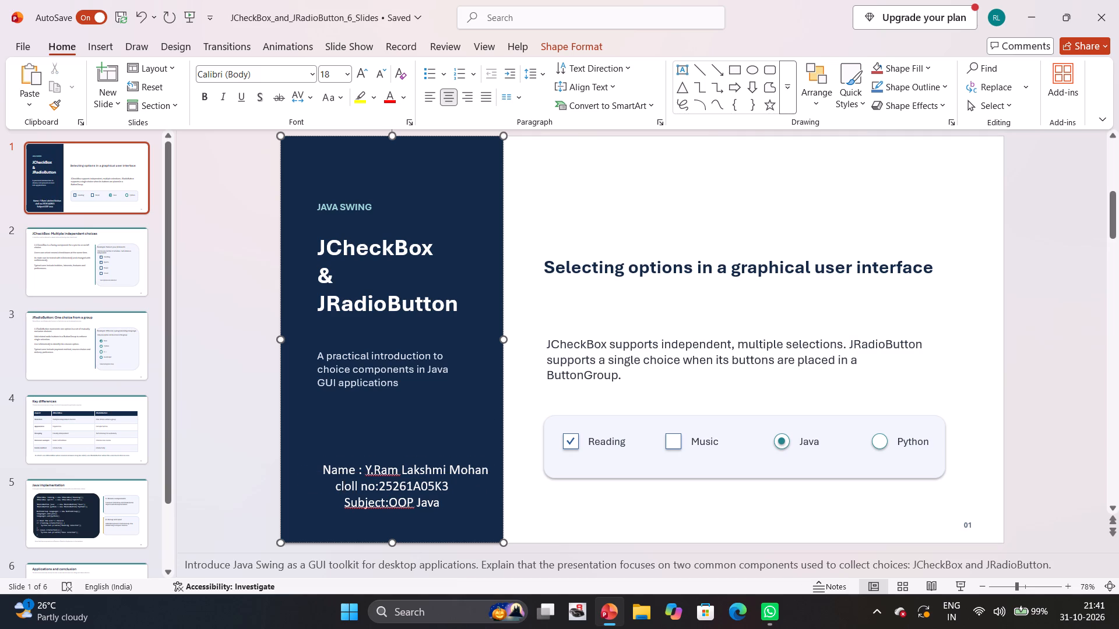
key(BackSpace)
key(BackSpace)
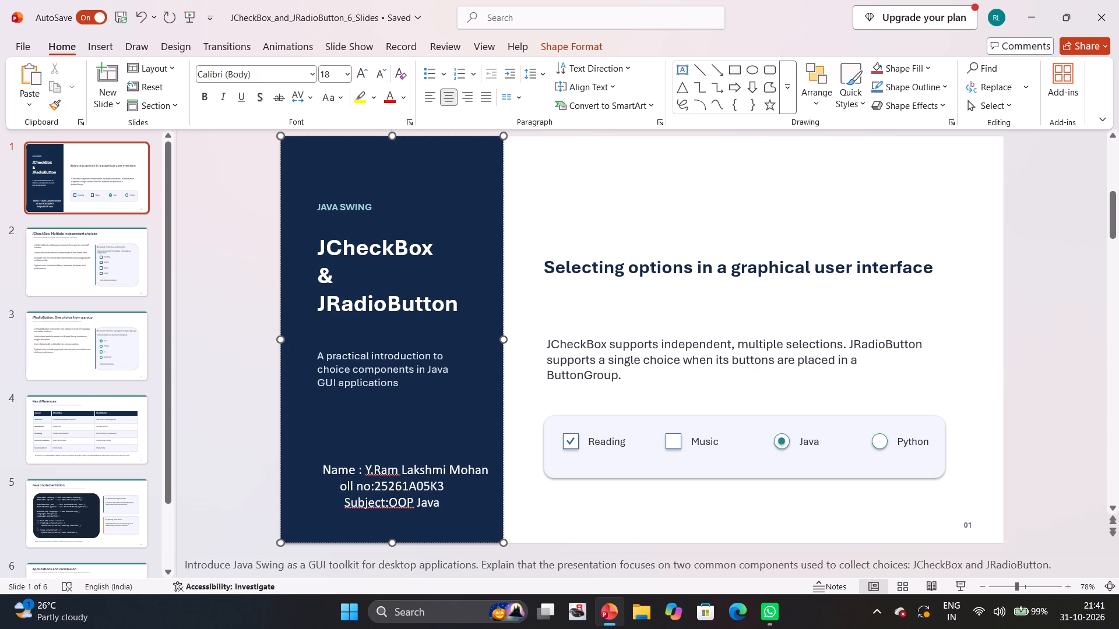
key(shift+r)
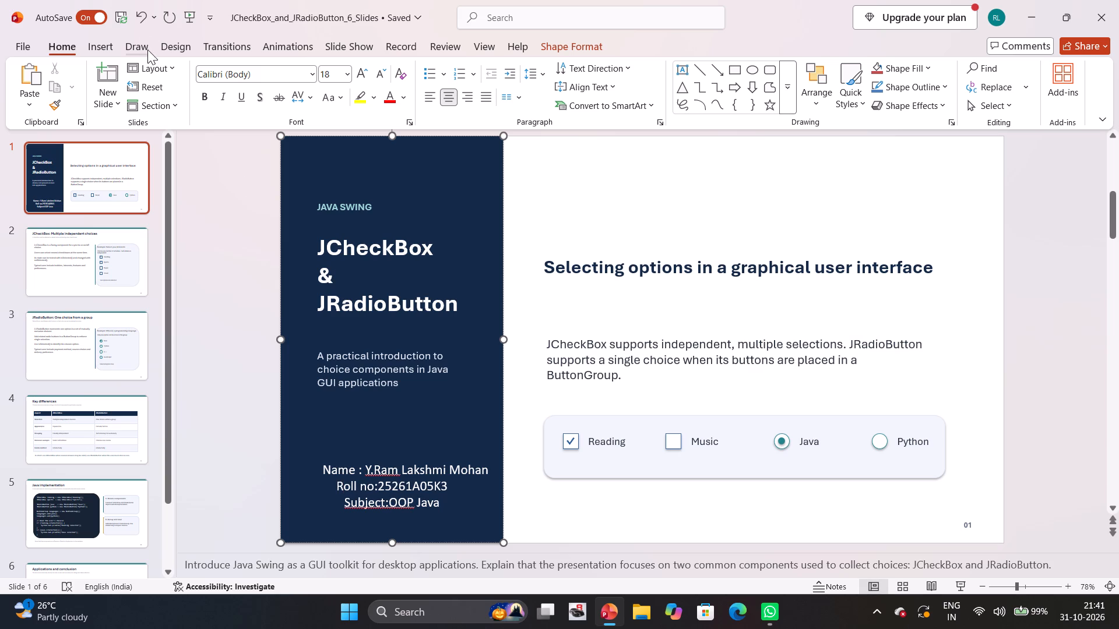
Save the presentation.
click(112, 12)
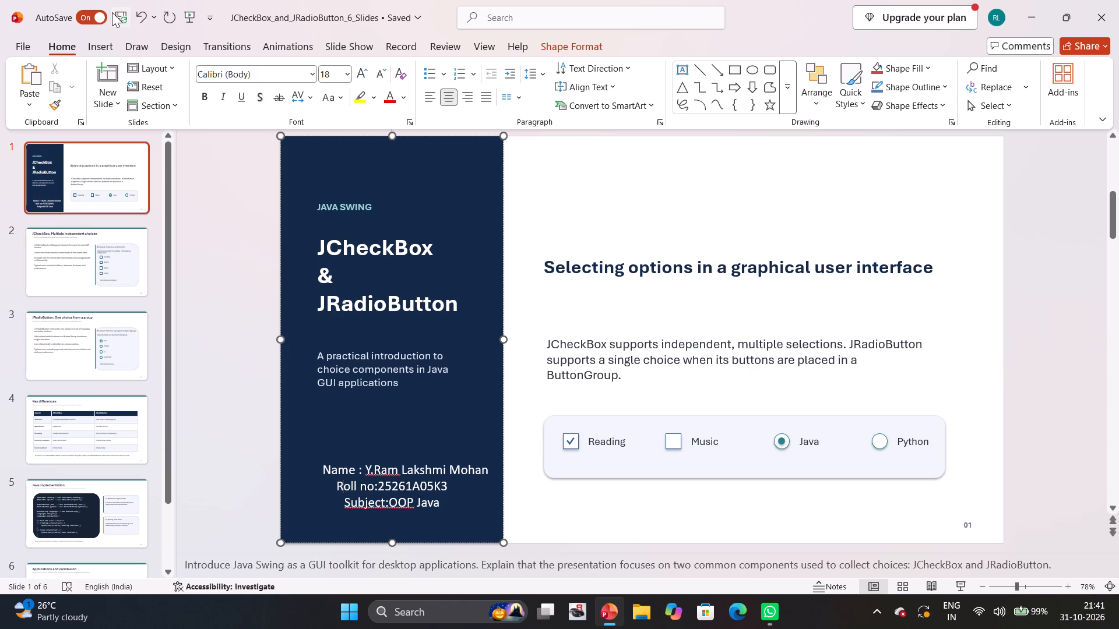
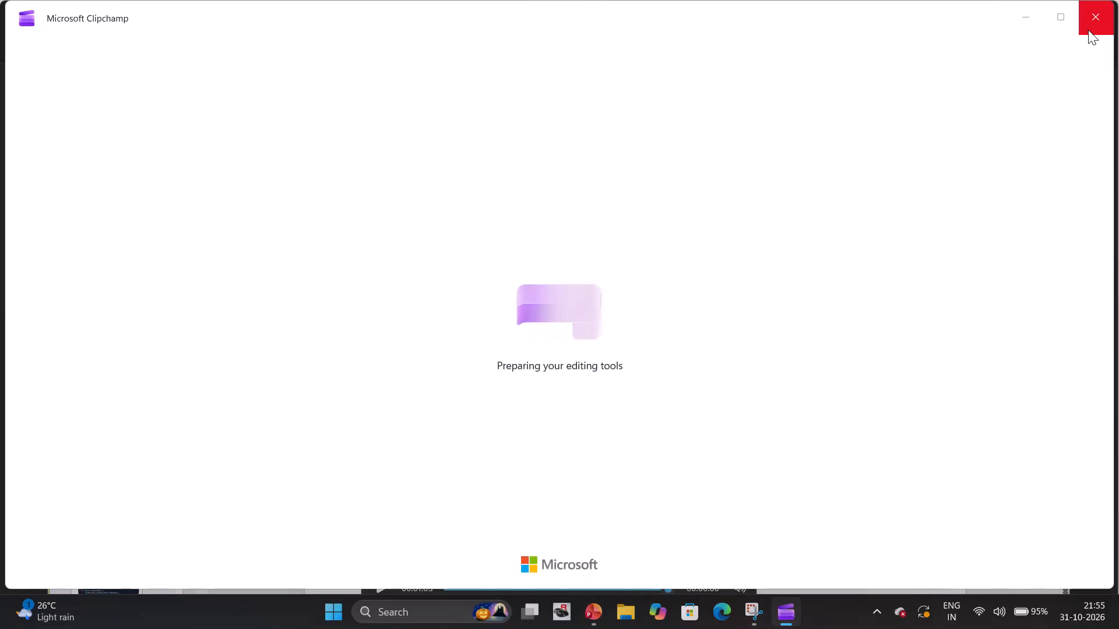
Close the Microsoft Clipchamp window while its editing tools are still loading.
click(1088, 30)
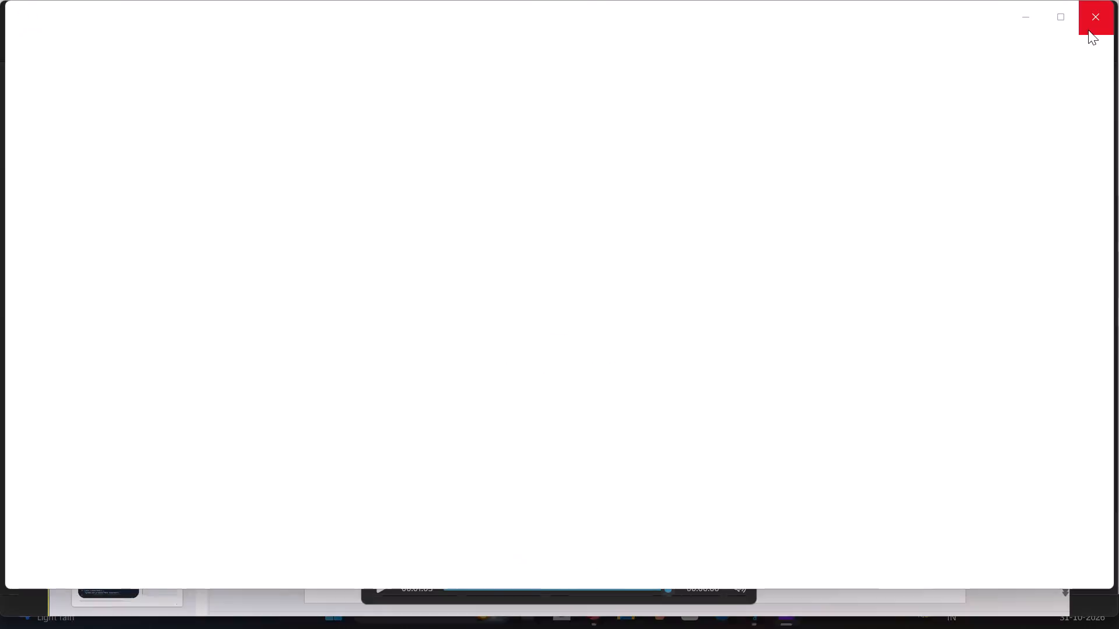
In Snipping Tool, open the sharing options for the screen recording of the presentation.
click(1032, 49)
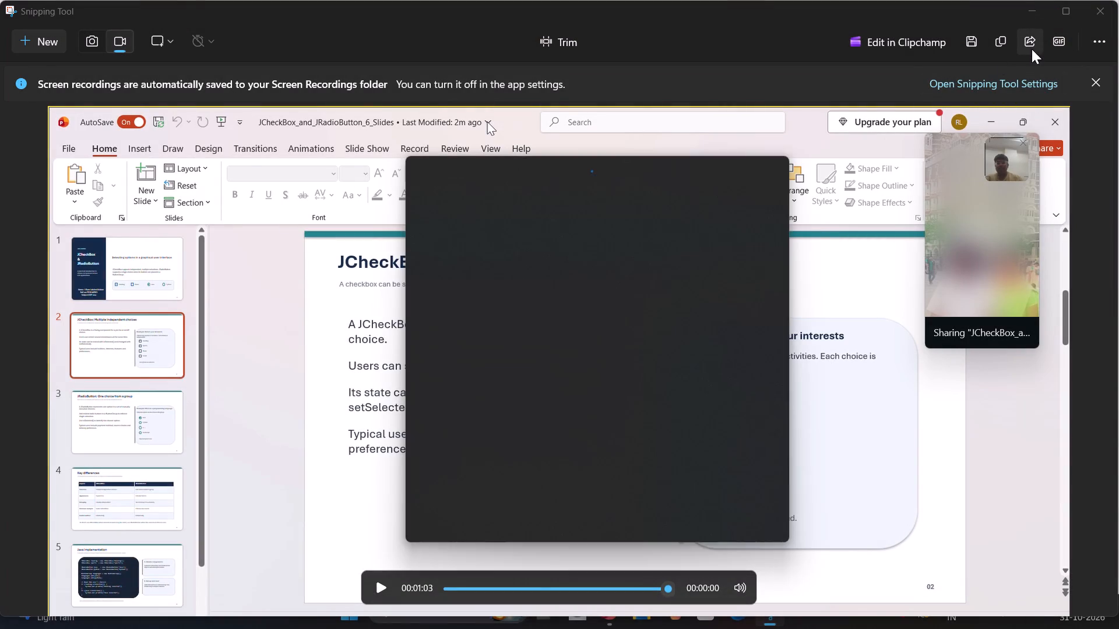